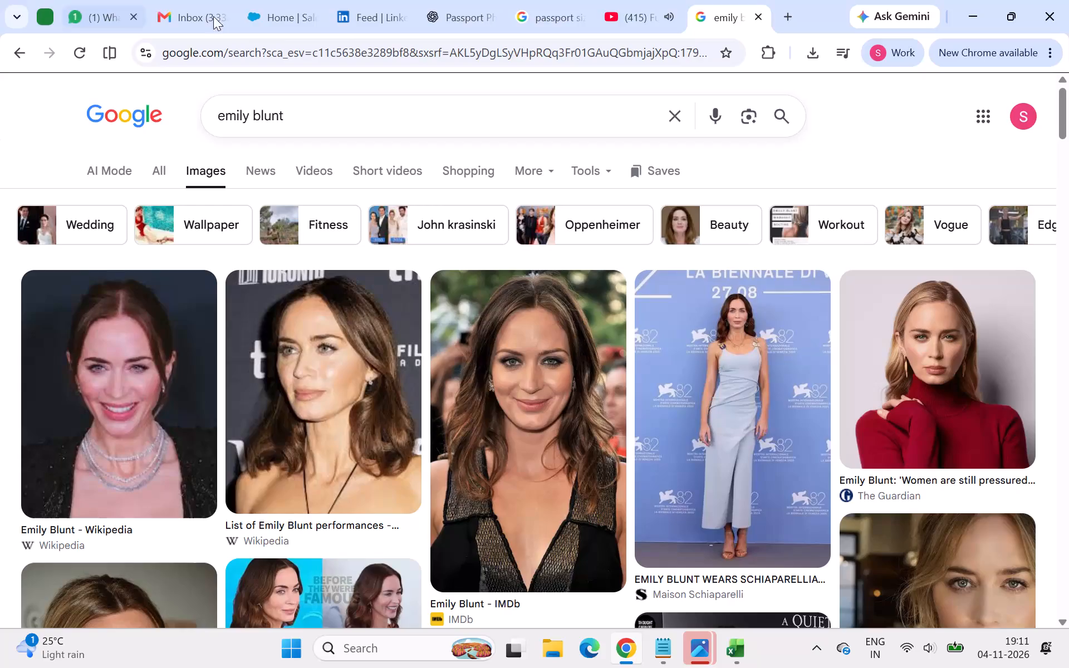
Switch to the Salesforce home page and open the latest assigned Amway call task from the notifications.
left_click(252, 0)
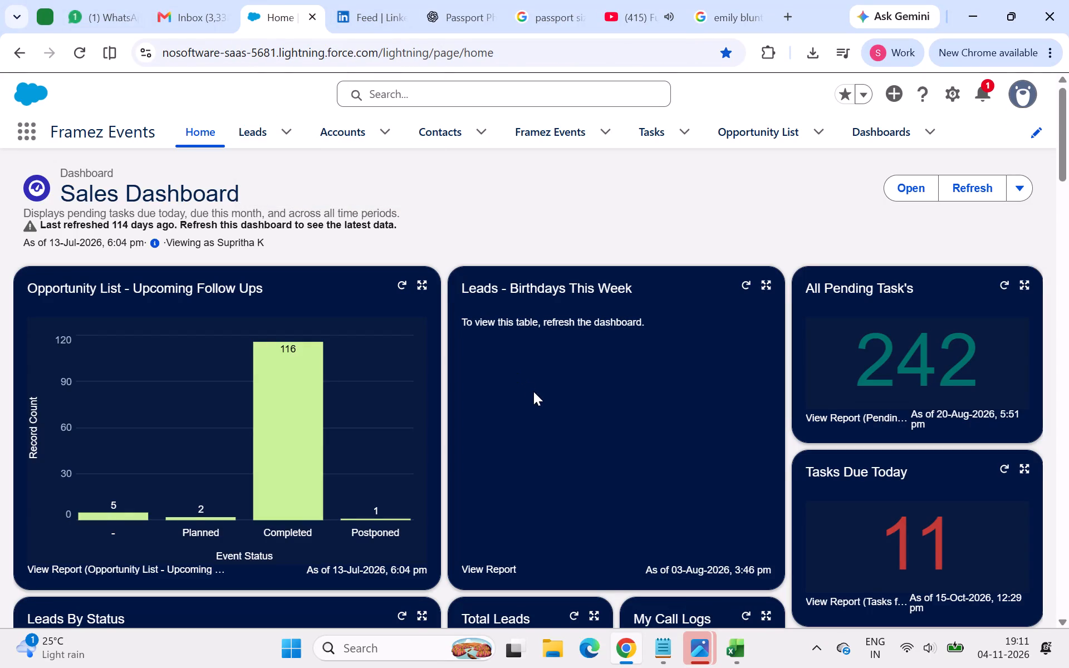
scroll(533, 391, "down", 5)
scroll(533, 391, "up", 5)
left_click(979, 87)
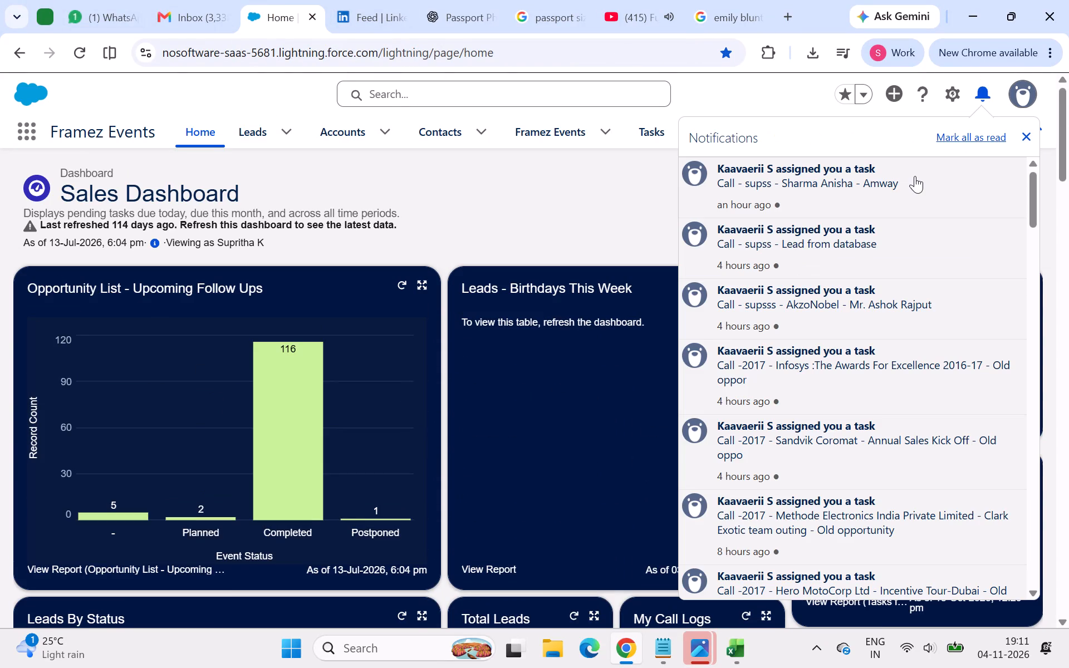
left_click(913, 177)
left_click(494, 216)
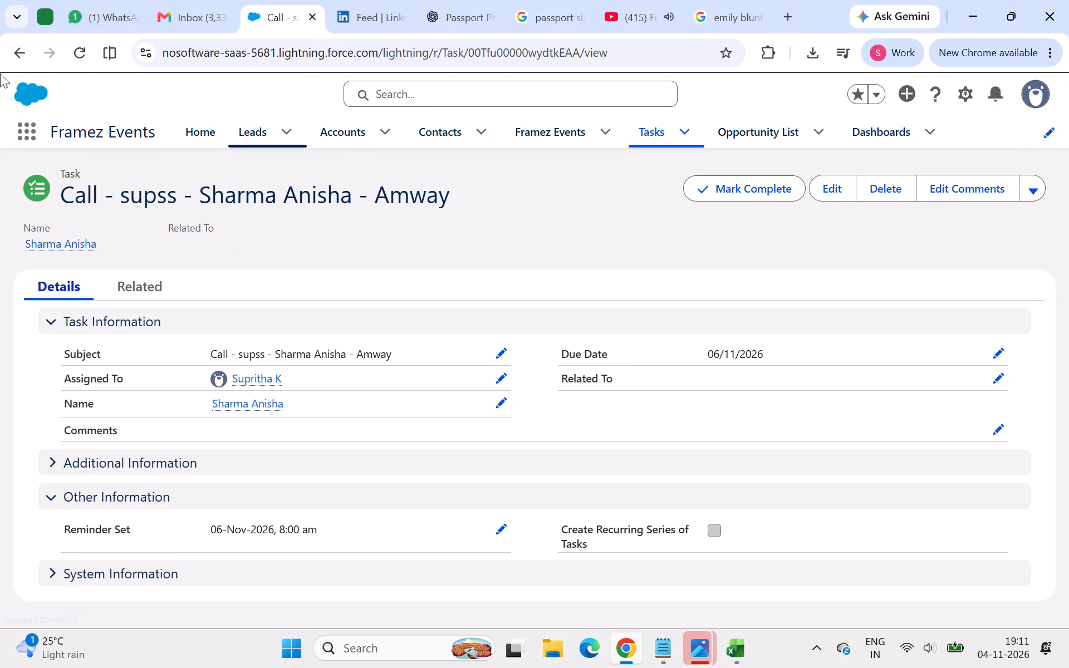
Return to the home page and open the "2017 - Infosys :The Awards For Excellence 2016-17" call task from the notifications.
left_click(21, 54)
left_click(976, 96)
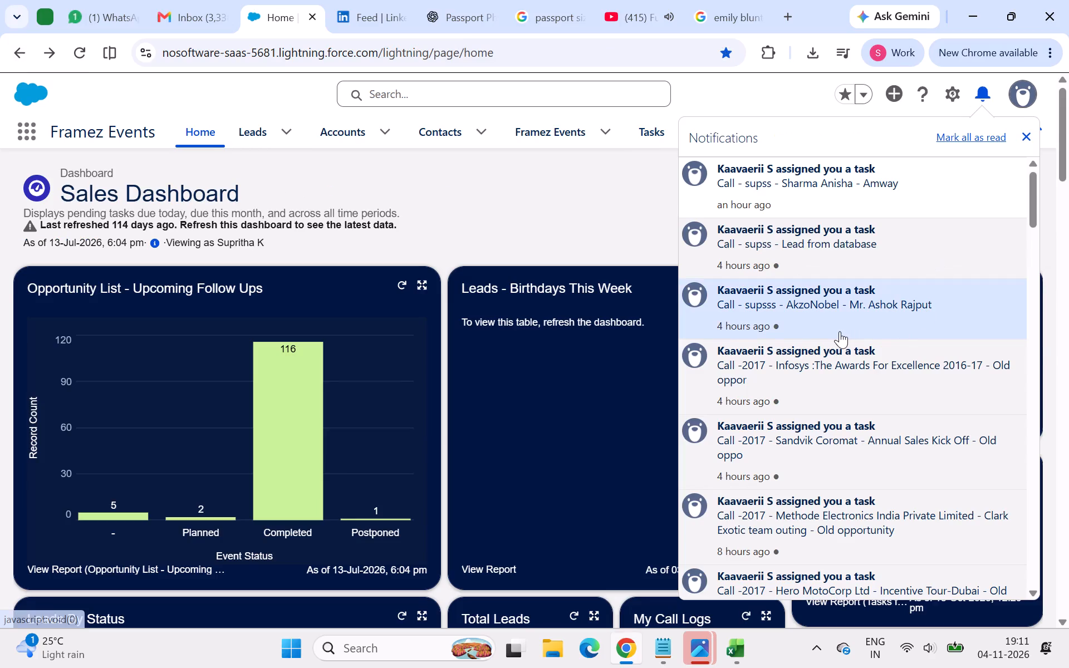
left_click(840, 353)
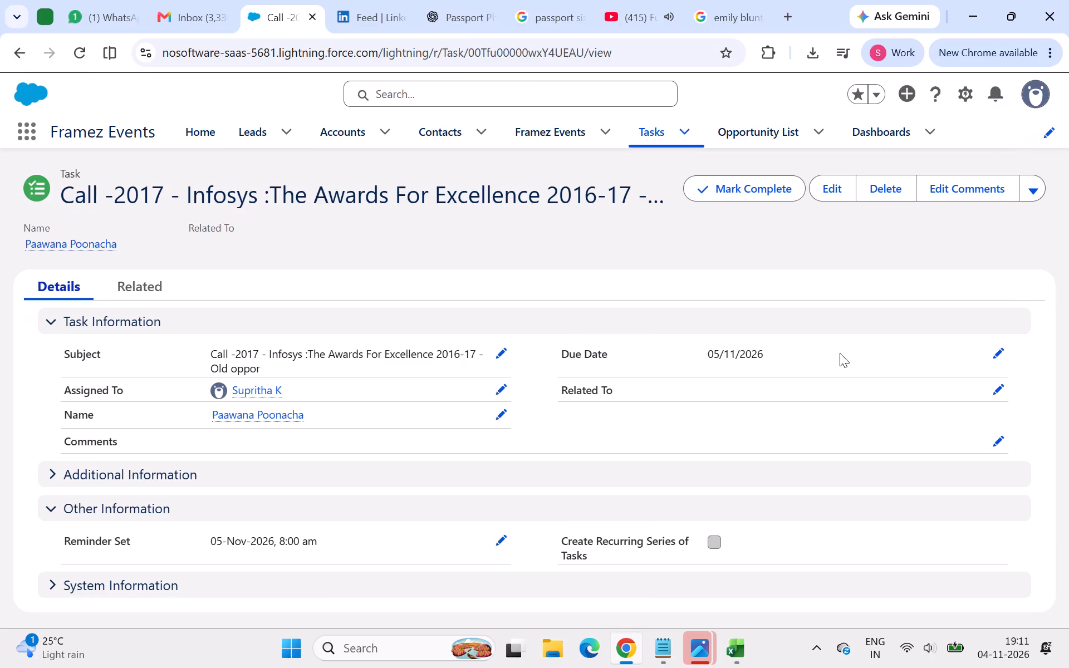
Open the lead linked to the Infosys task and review the contact's LinkedIn profile, including posts and experience.
left_click(243, 413)
scroll(195, 465, "down", 1)
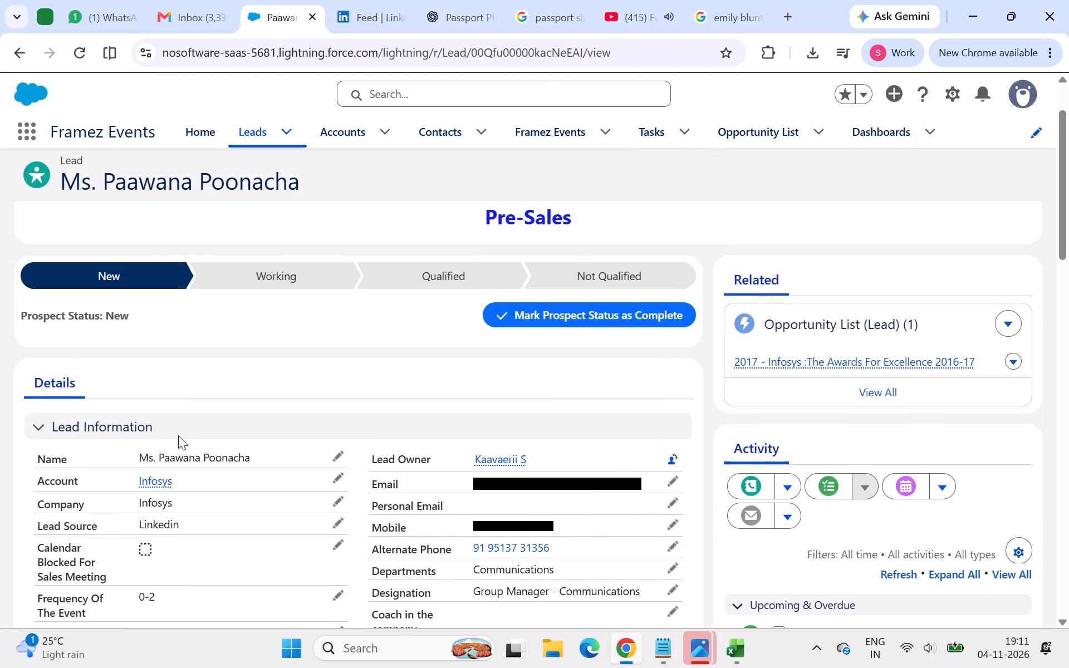
scroll(171, 478, "down", 4)
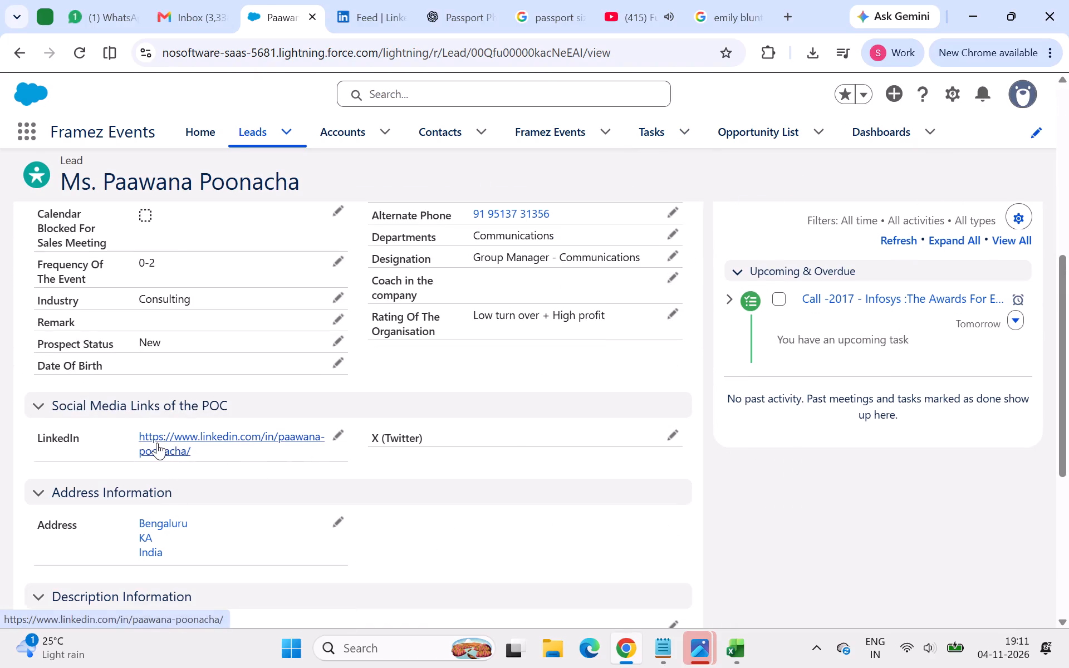
left_click(157, 443)
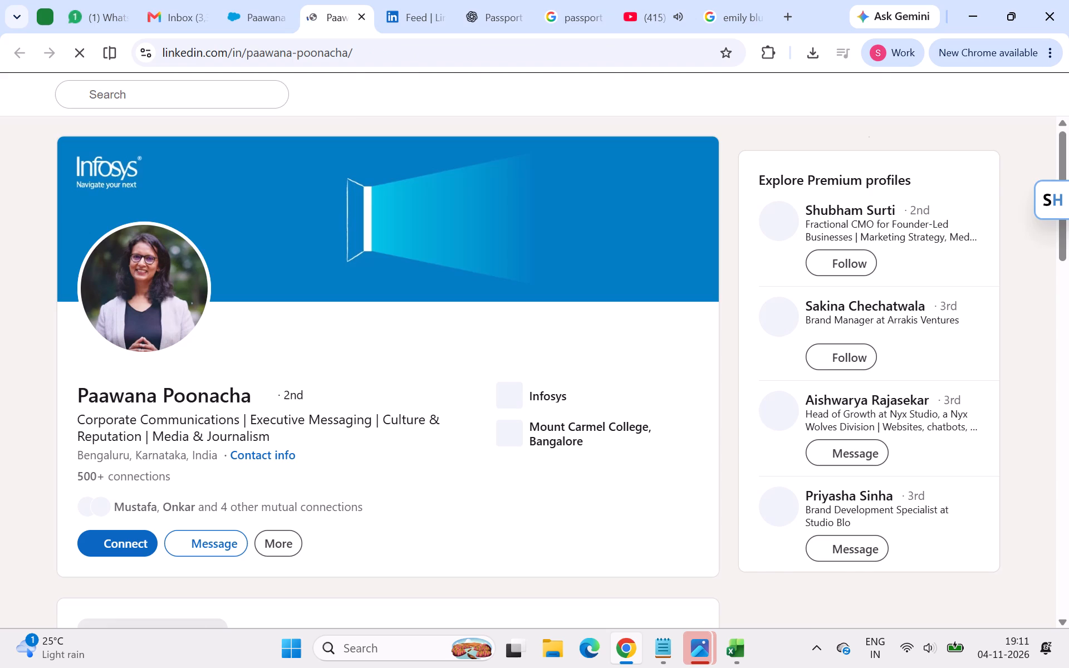
scroll(156, 441, "down", 7)
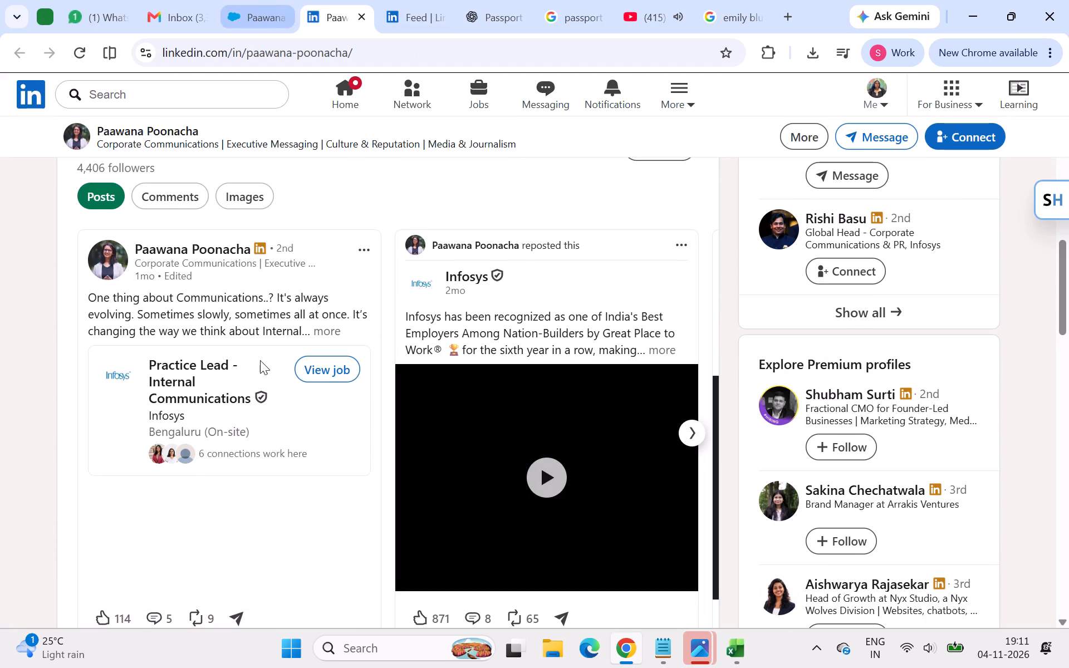
scroll(260, 397, "down", 6)
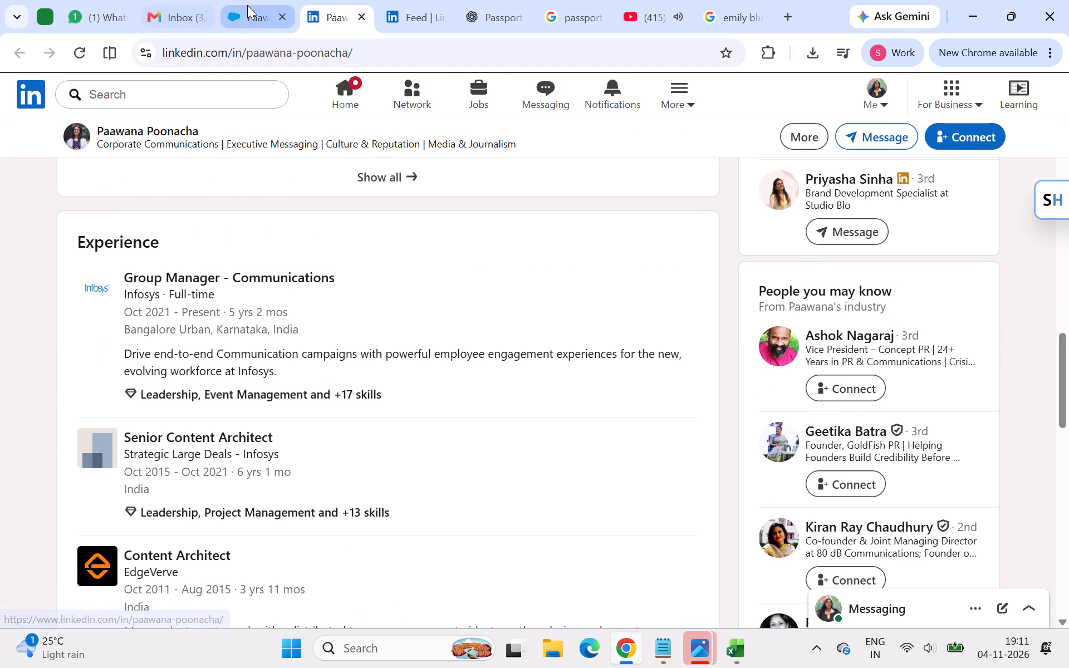
Switch back to Salesforce, return to the Infosys call task and highlight its title.
left_click(247, 5)
scroll(396, 409, "up", 11)
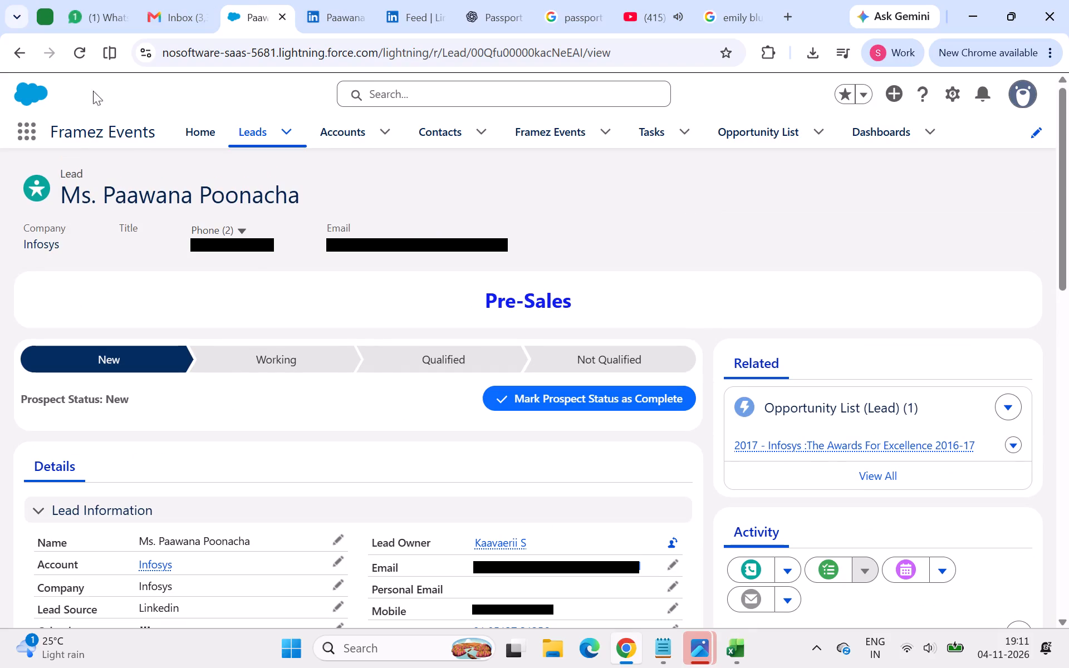
left_click(6, 56)
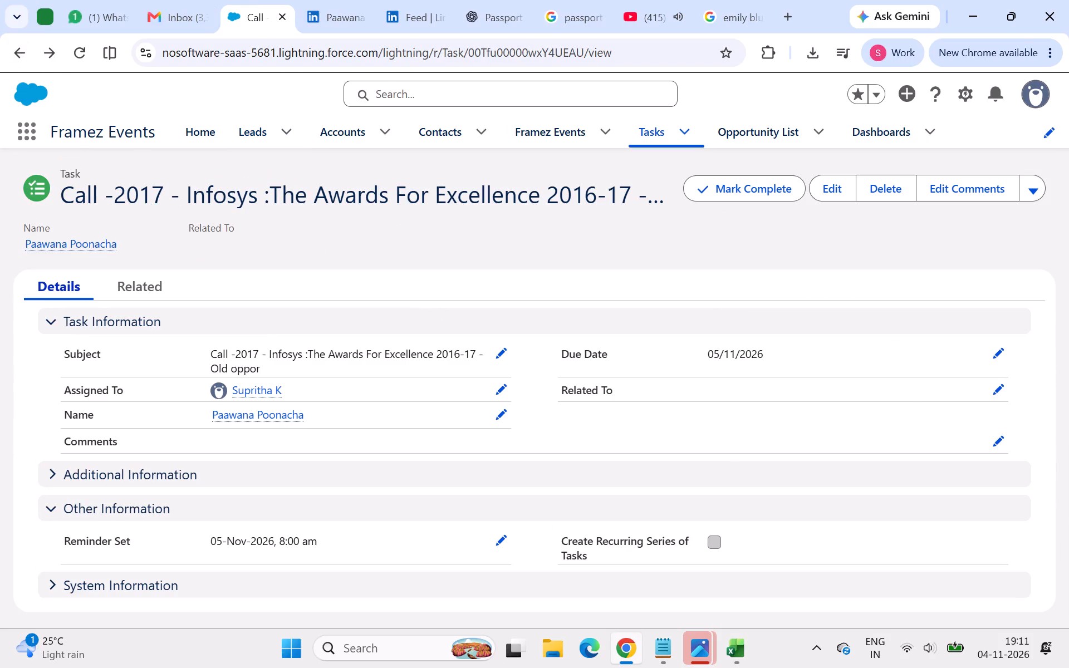
triple_click(391, 191)
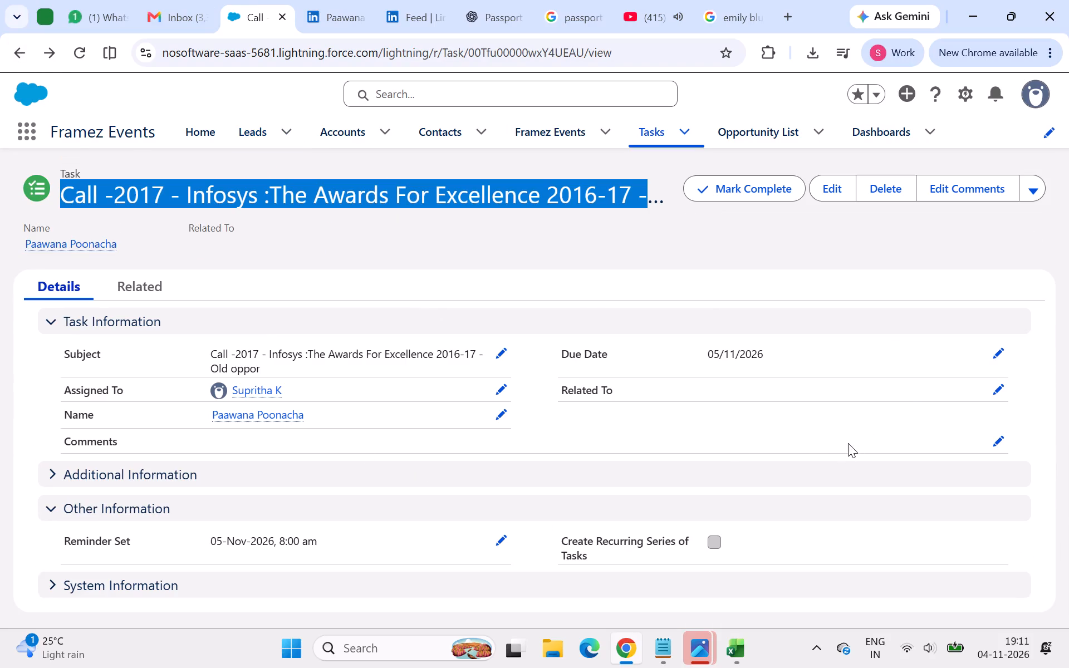
Reopen the Infosys task's linked lead and examine its related opportunity list.
left_click(258, 245)
left_click(256, 415)
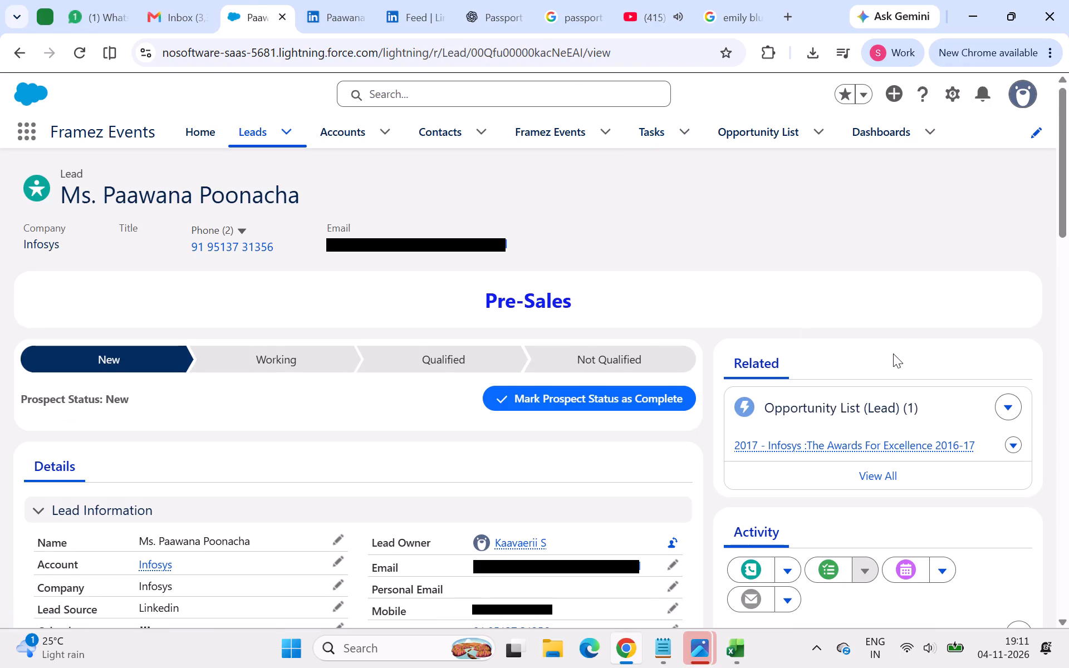
scroll(893, 353, "down", 1)
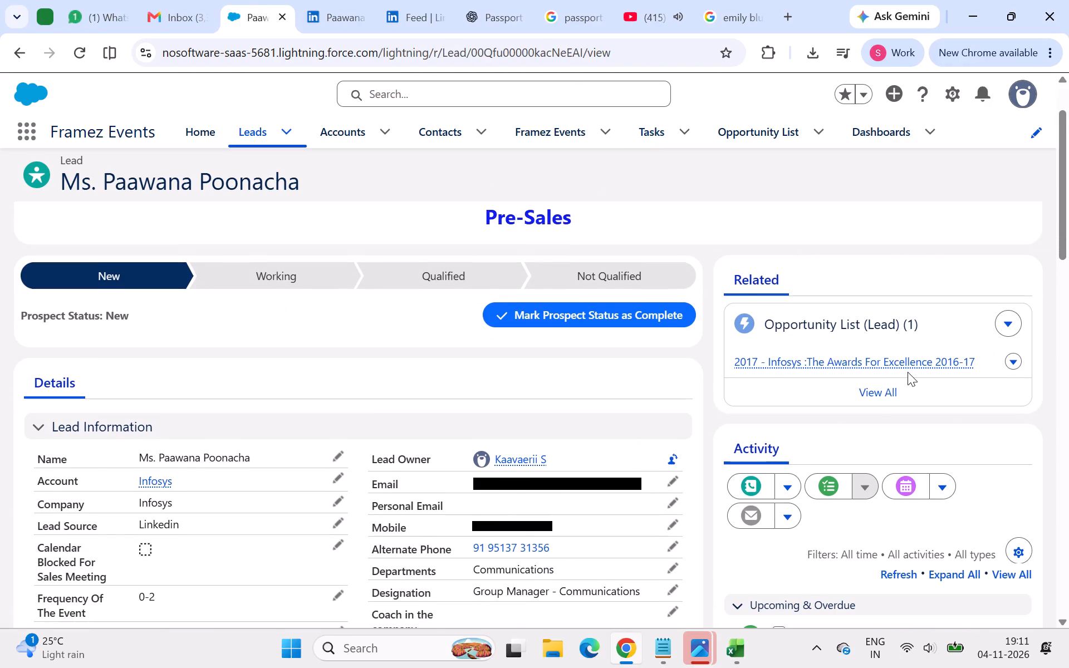
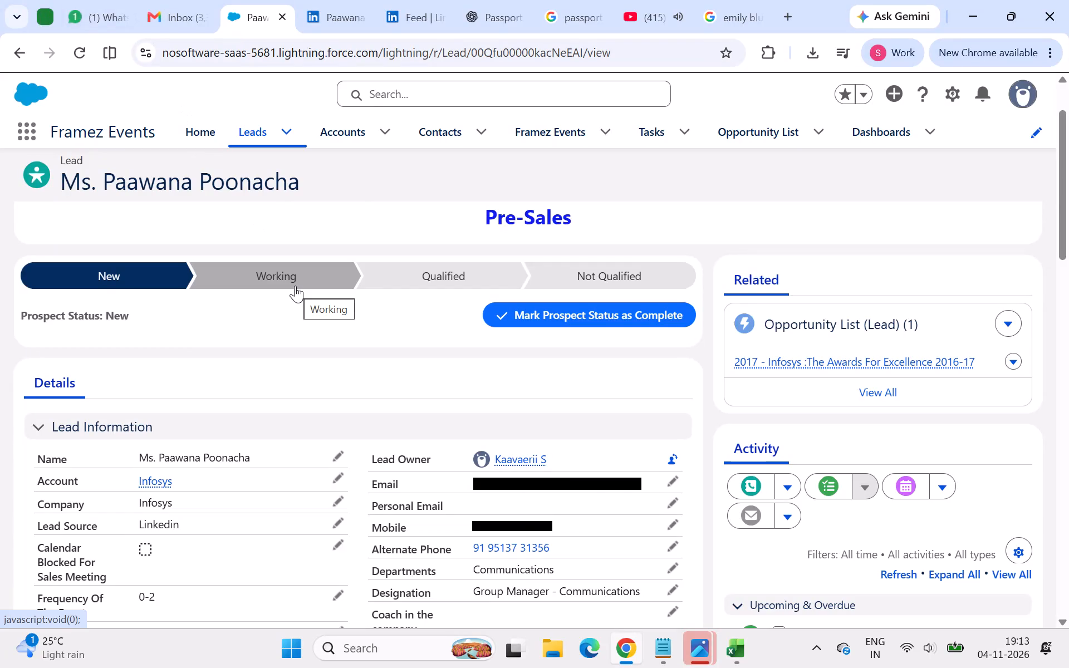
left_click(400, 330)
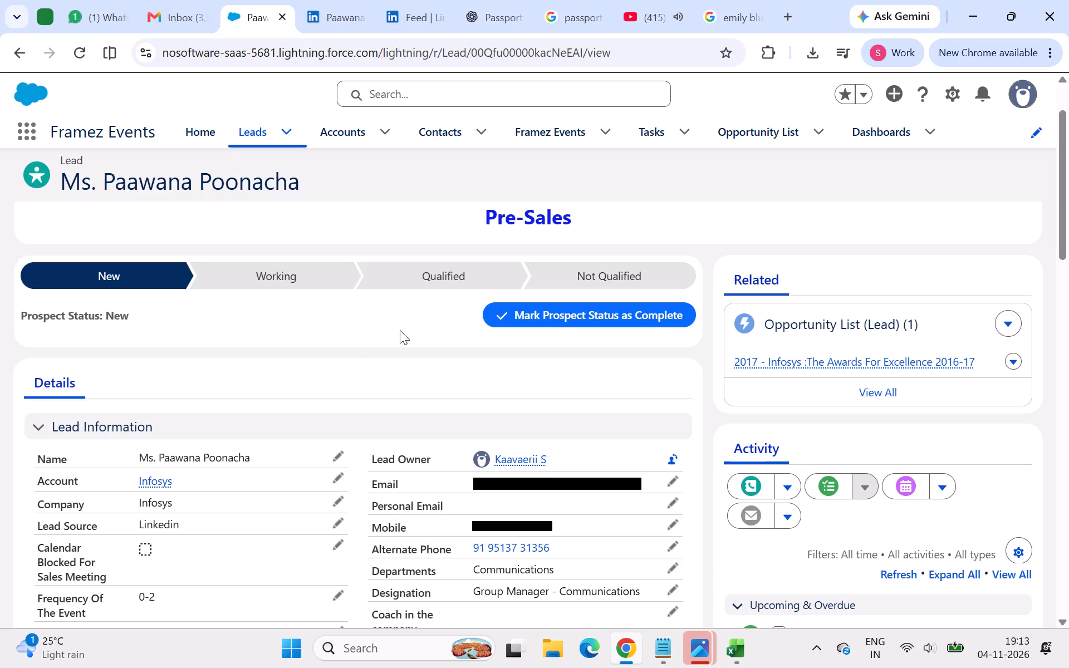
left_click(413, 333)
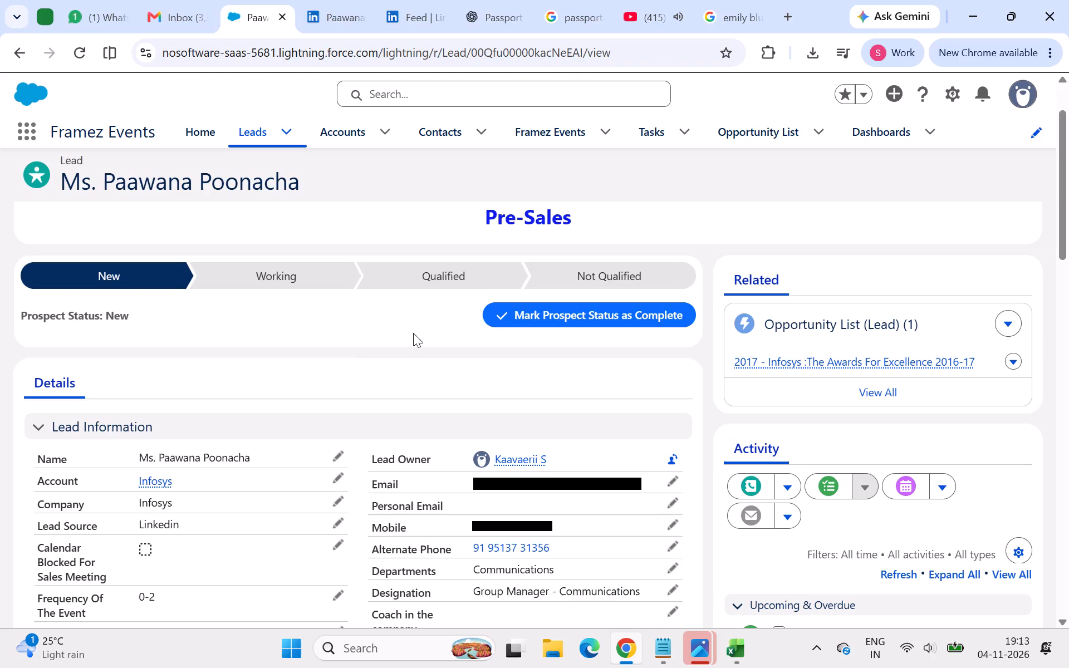
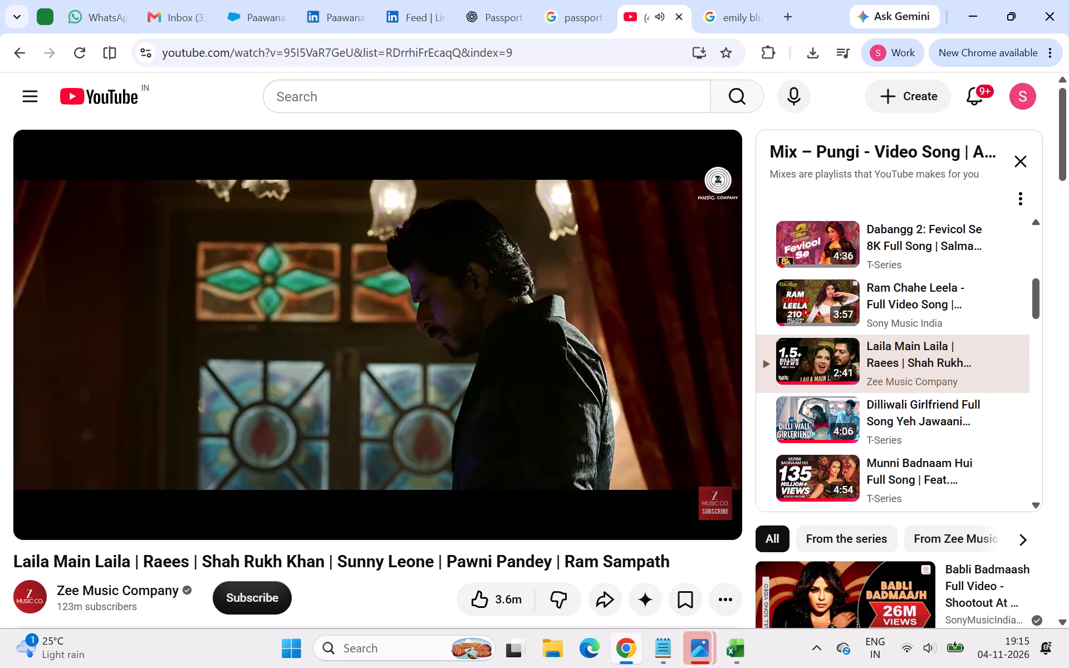
Switch back to the Infosys lead in Salesforce and start a new call log from its activity section.
left_click(227, 0)
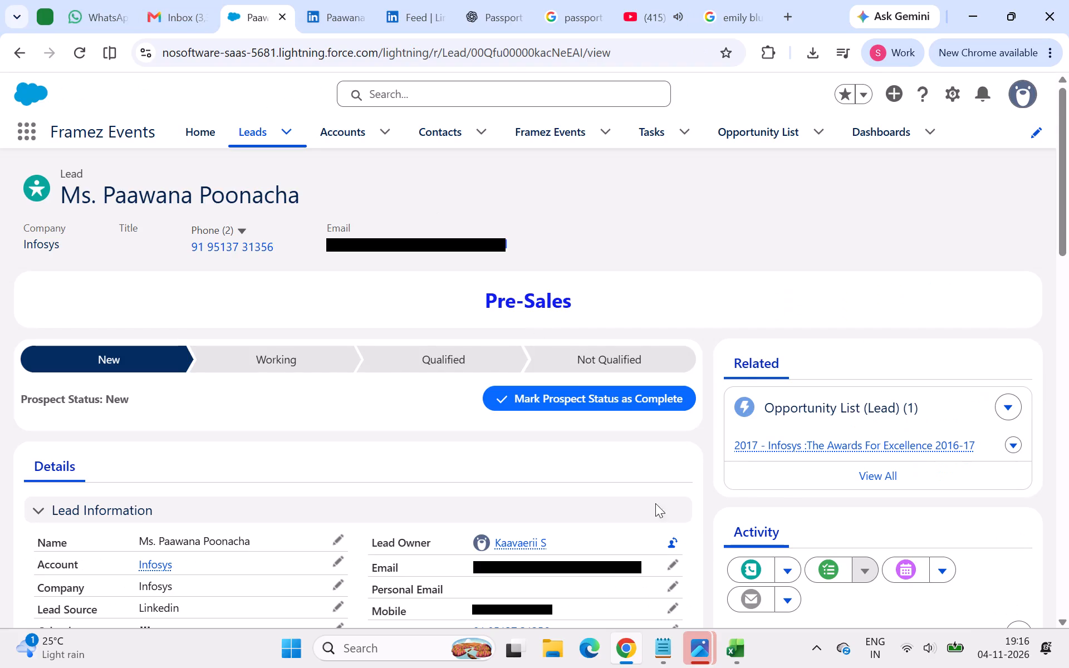
scroll(712, 536, "down", 2)
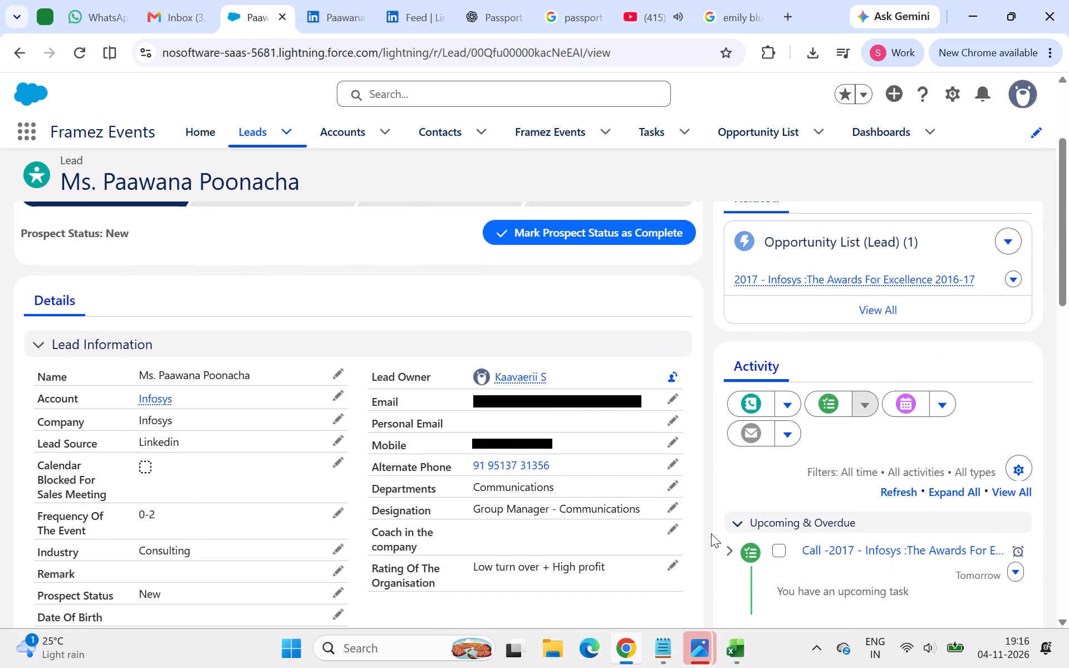
scroll(806, 388, "down", 3)
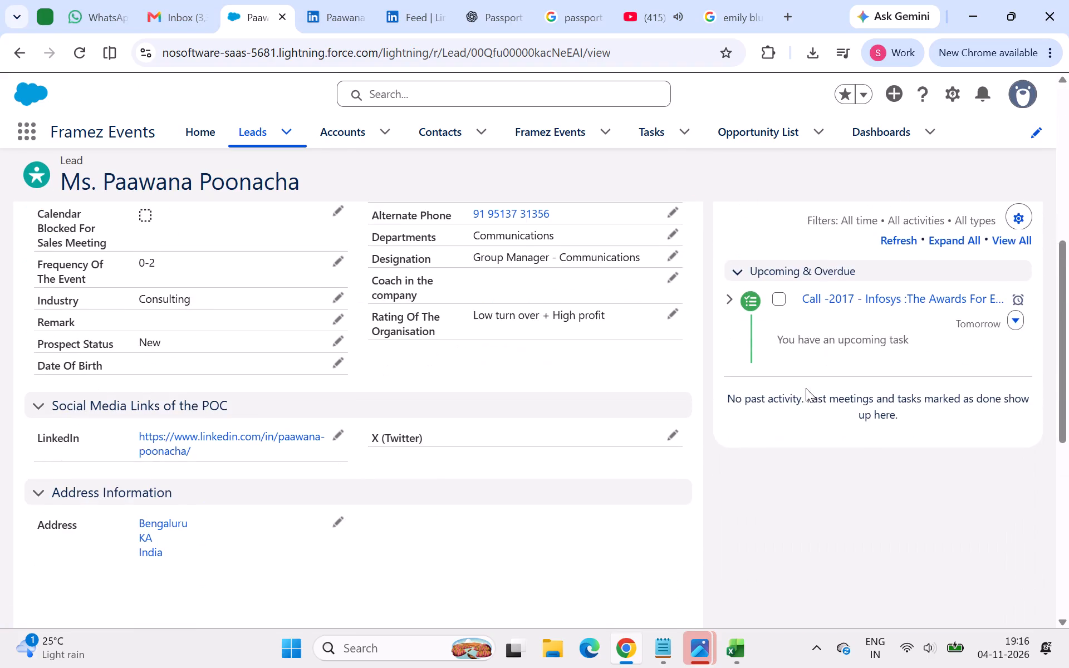
scroll(807, 300, "up", 2)
left_click(733, 322)
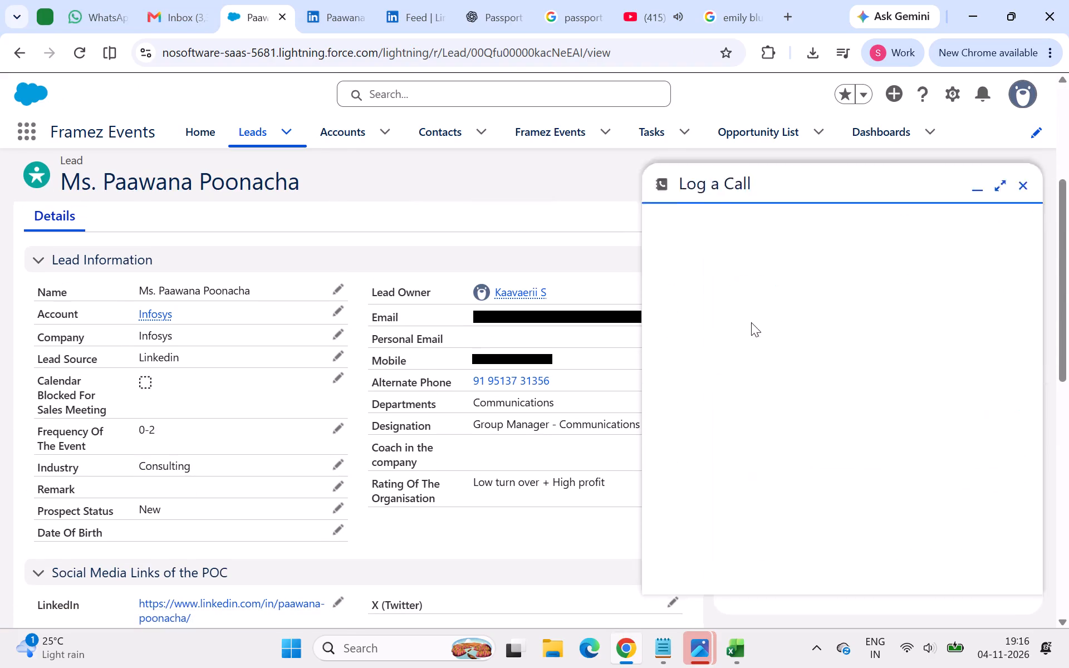
left_click(728, 402)
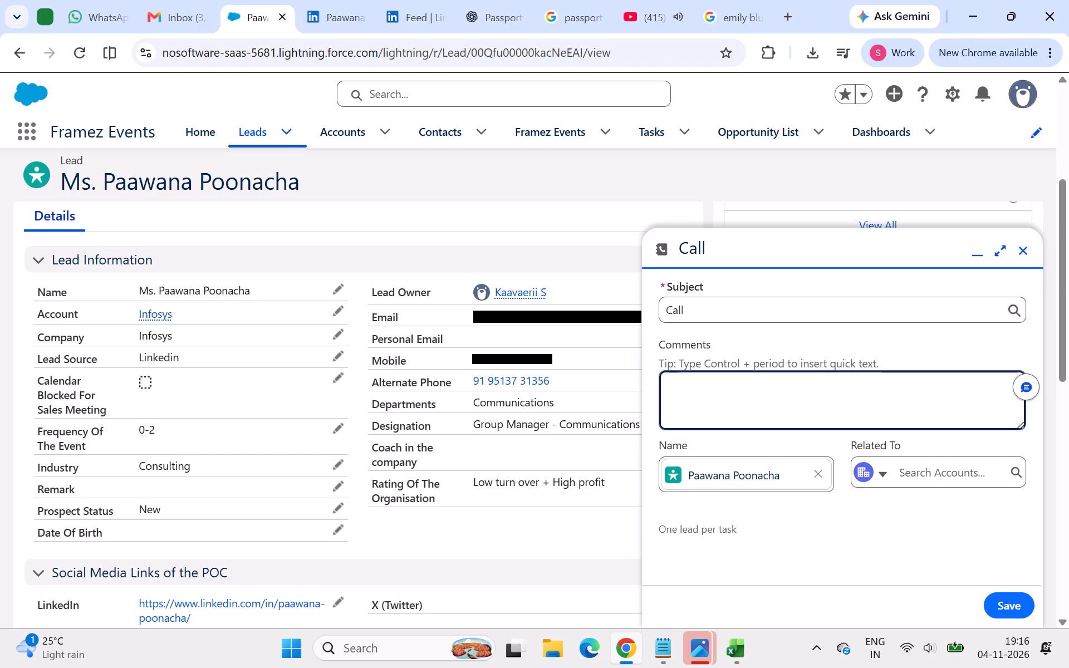
Comment that we got an enquiry on excellence awards and spoke about the opportunity, but she doesn't recall the same and asked to drop a WhatsApp.
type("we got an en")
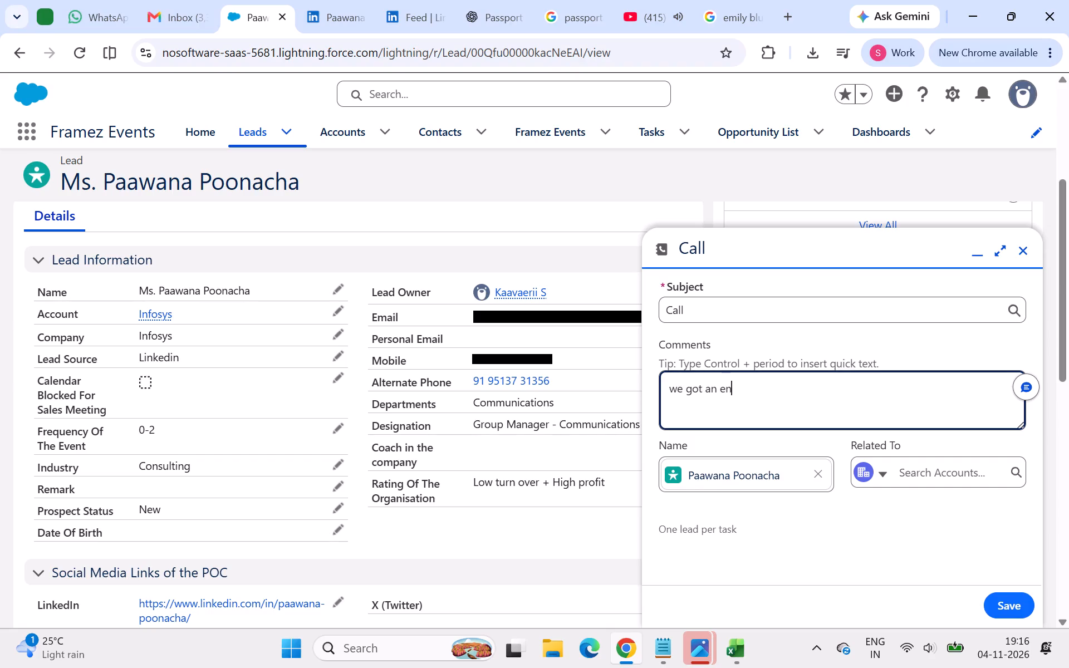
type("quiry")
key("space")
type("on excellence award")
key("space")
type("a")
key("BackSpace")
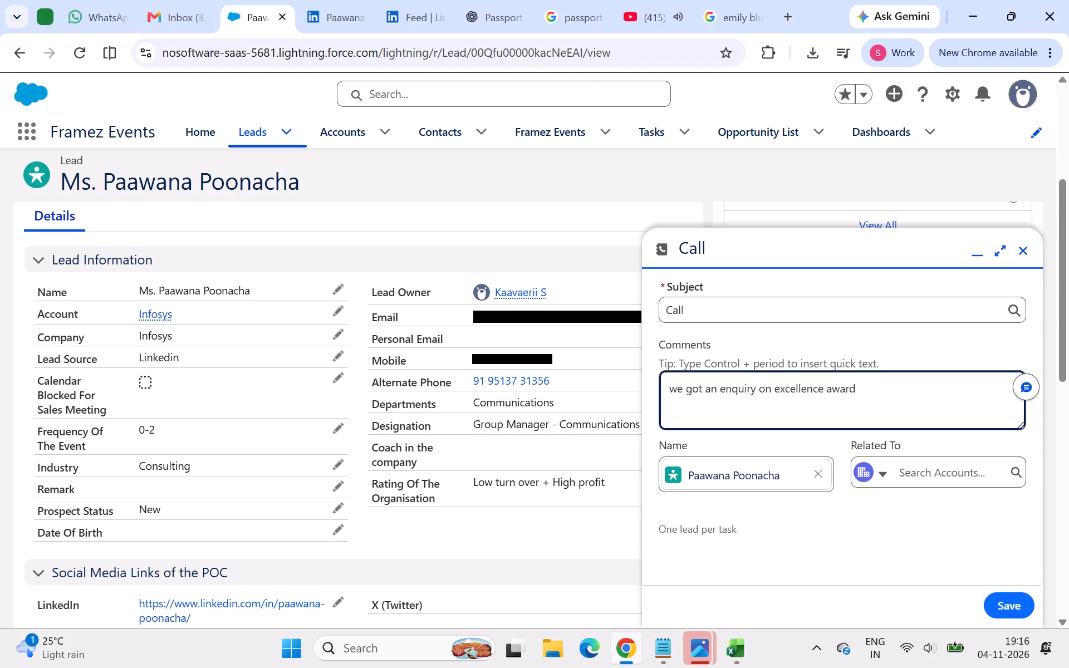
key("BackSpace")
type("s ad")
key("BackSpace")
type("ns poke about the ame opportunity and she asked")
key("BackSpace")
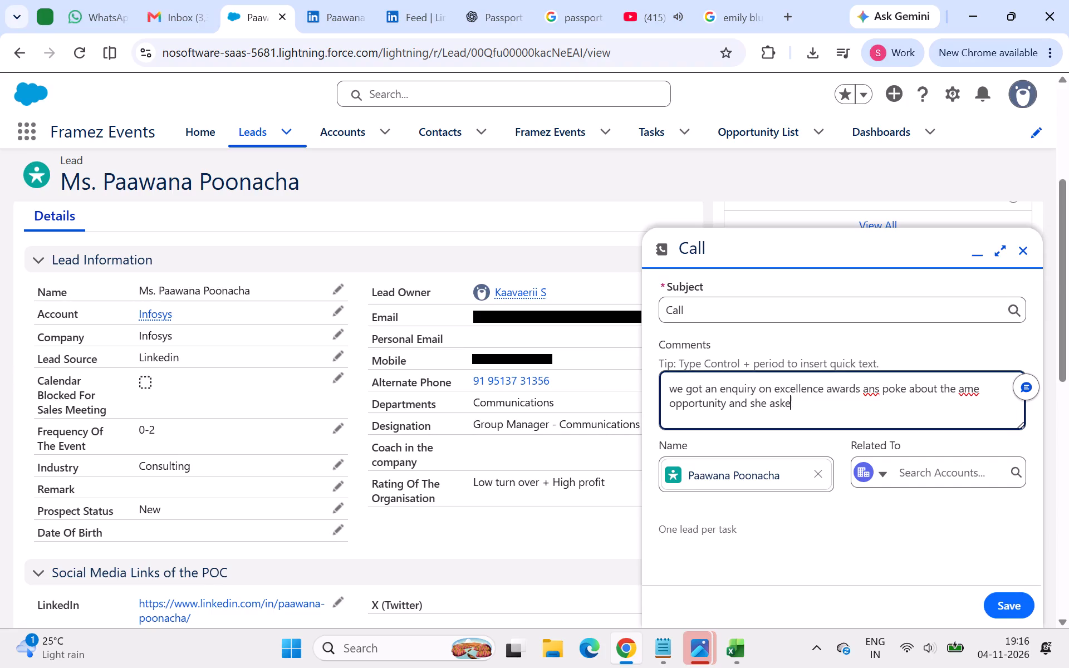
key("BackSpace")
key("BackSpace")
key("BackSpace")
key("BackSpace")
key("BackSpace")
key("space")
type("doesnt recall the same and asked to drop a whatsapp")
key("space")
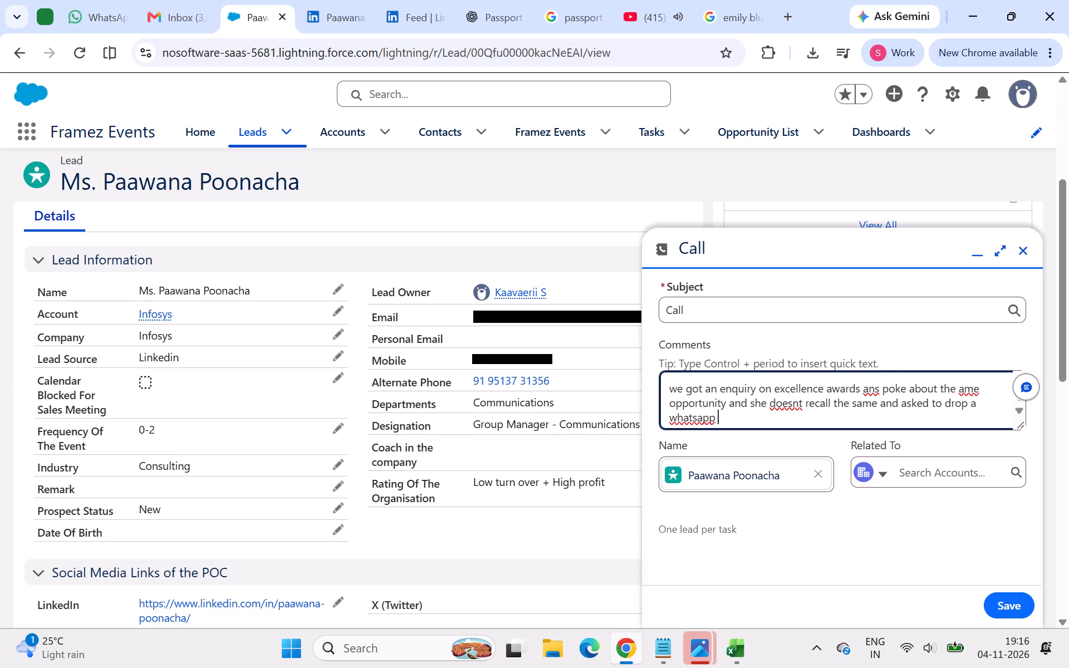
Finish the comment with "message will take it forward the conversation once she is available" and save the call log.
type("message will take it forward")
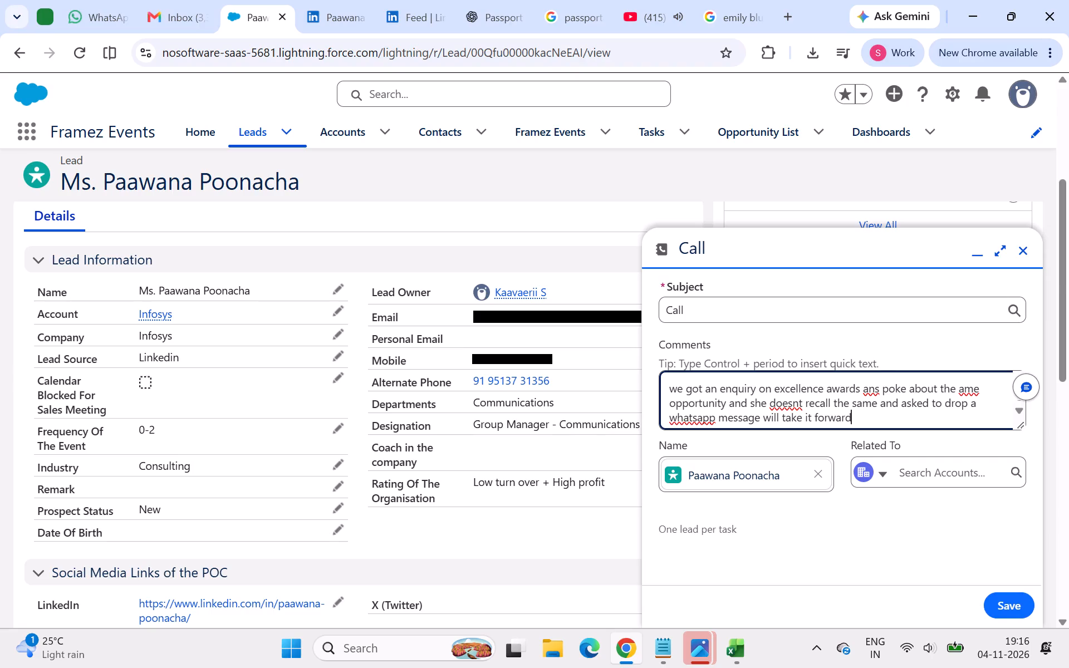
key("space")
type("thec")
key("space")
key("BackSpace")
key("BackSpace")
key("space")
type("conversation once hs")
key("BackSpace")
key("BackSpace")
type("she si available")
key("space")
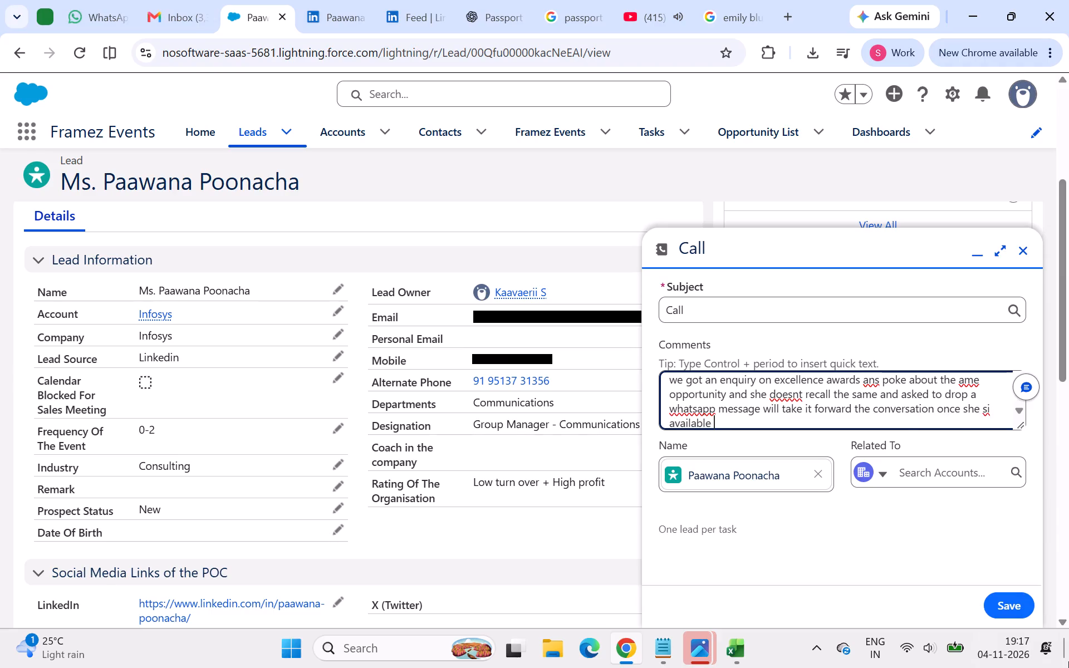
left_click(1016, 611)
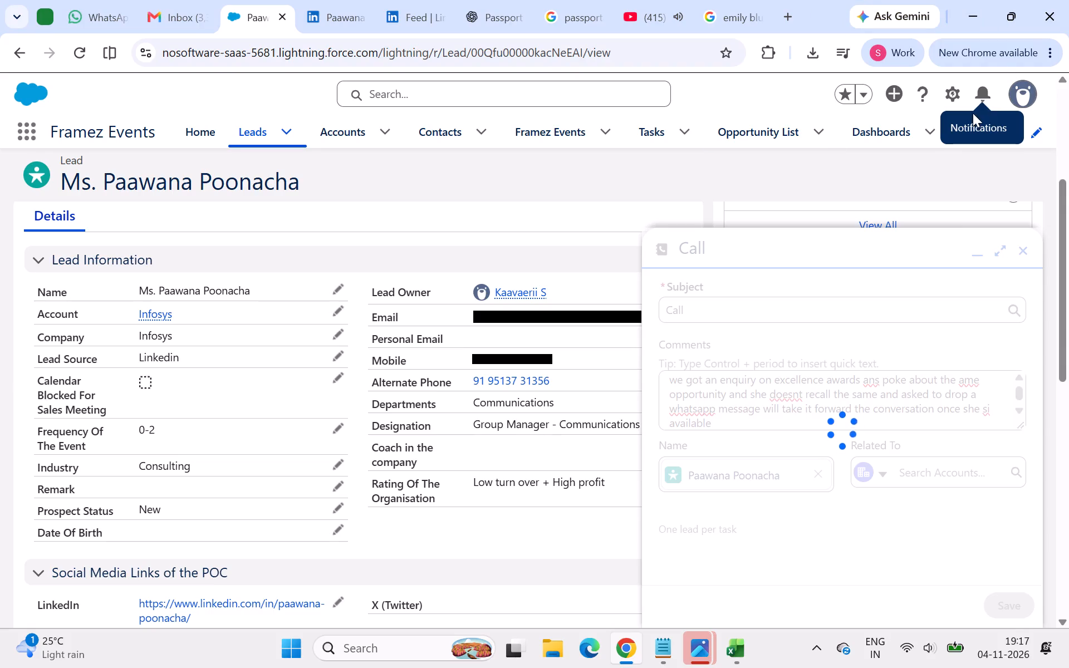
Open the "2017 - Sandvik Coromat - Annual Sales Kick Off" call task from the notifications and review its linked lead's details, related opportunity and activity.
left_click(989, 95)
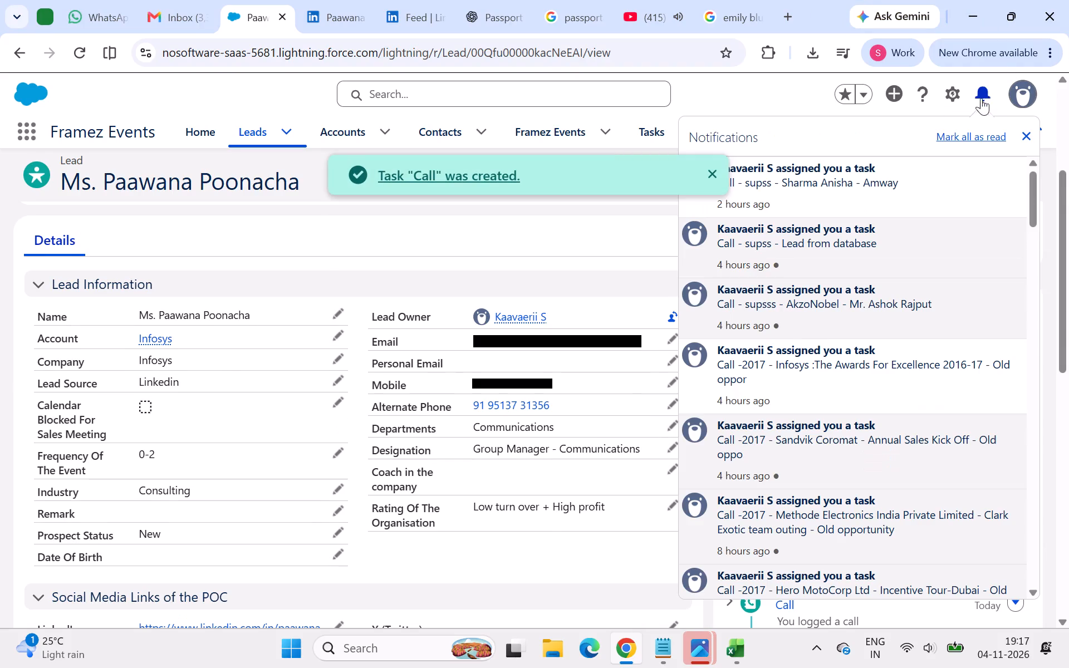
scroll(951, 206, "up", 2)
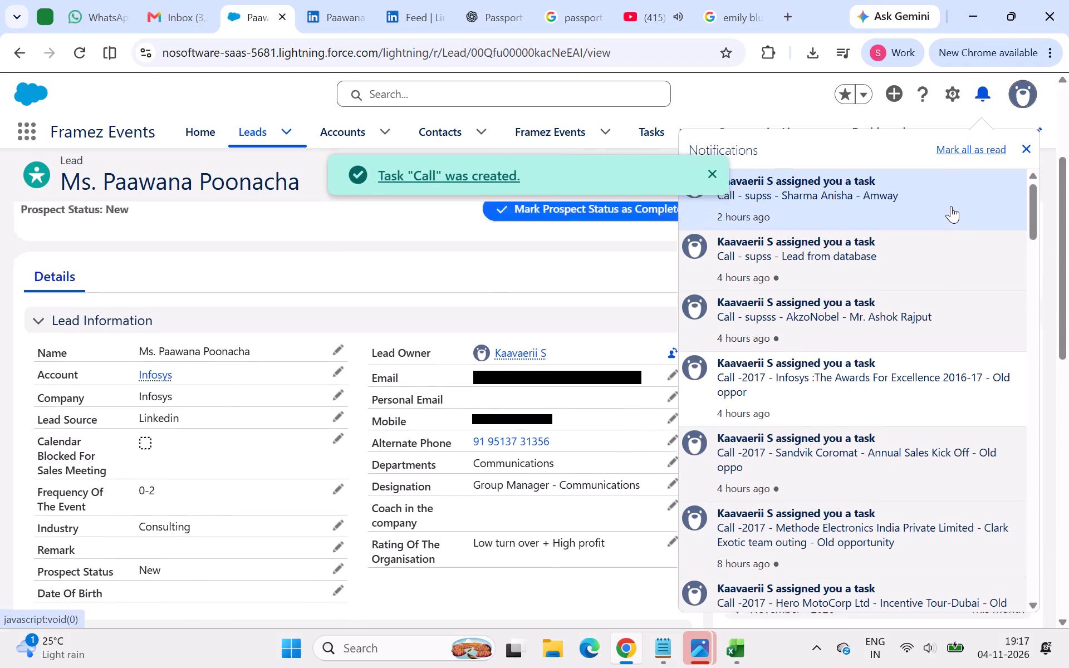
scroll(947, 256, "down", 1)
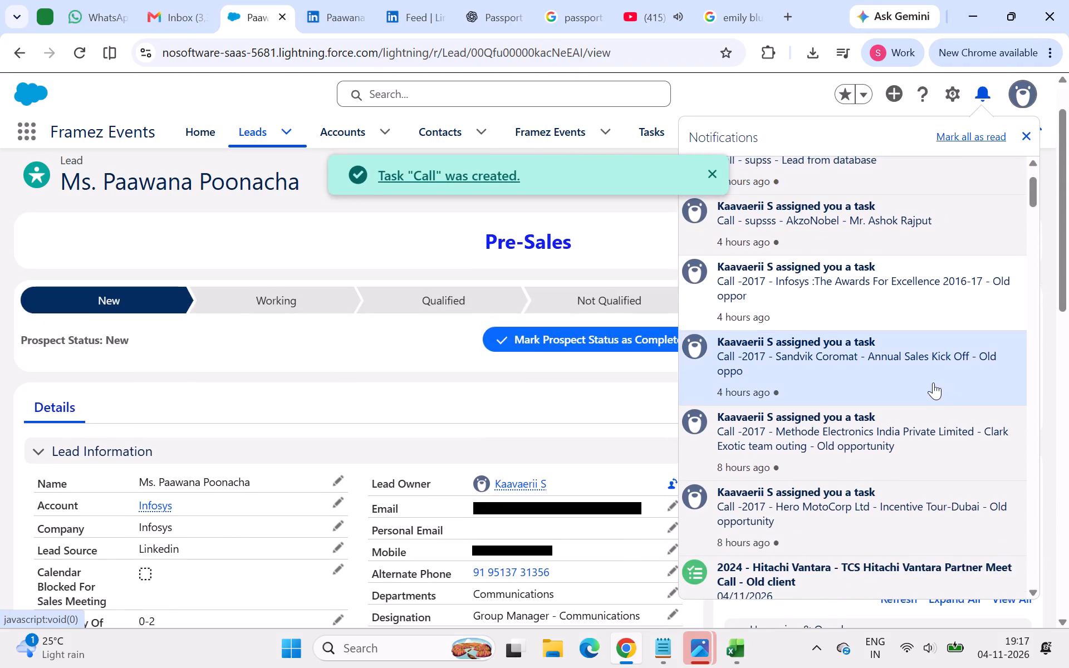
left_click(932, 384)
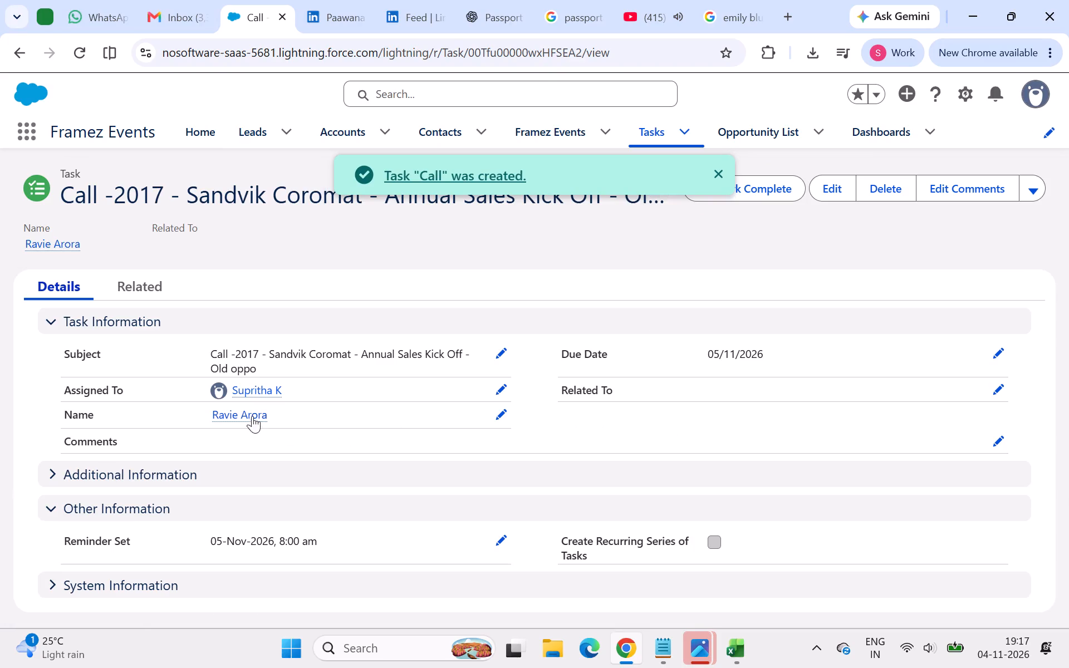
left_click(252, 416)
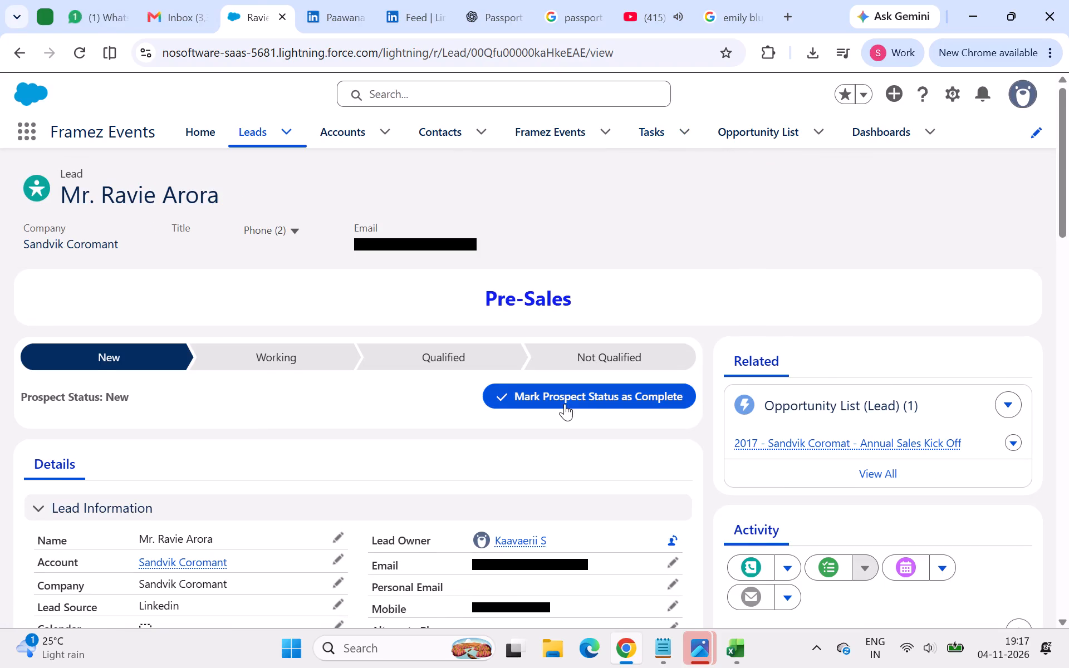
scroll(570, 404, "down", 4)
scroll(769, 384, "up", 2)
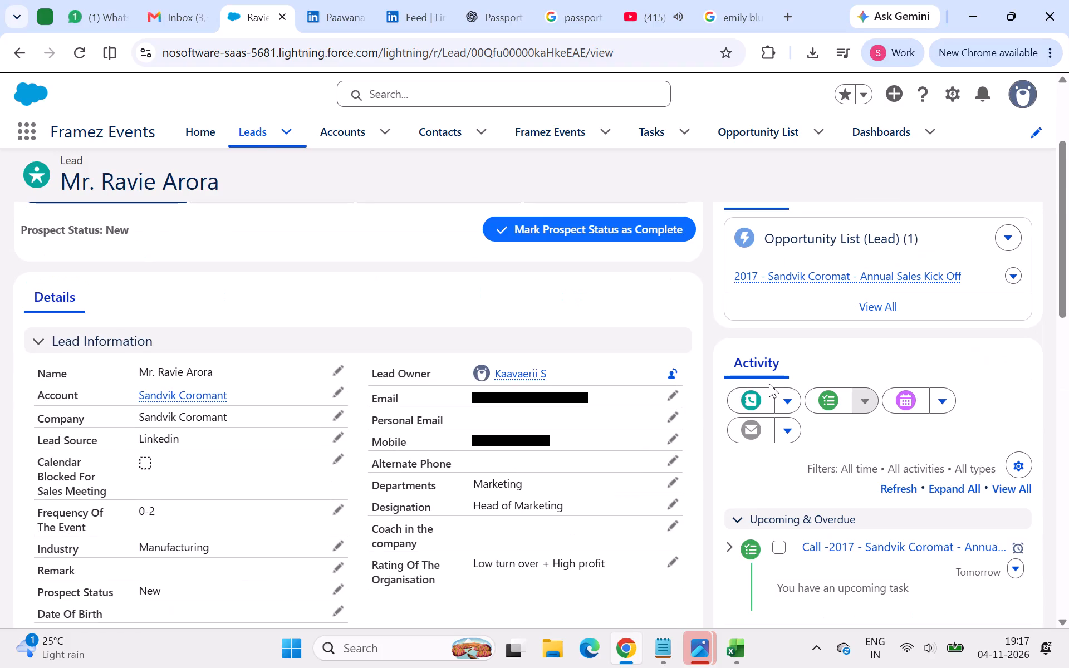
scroll(512, 414, "up", 2)
scroll(512, 414, "down", 3)
scroll(812, 400, "down", 1)
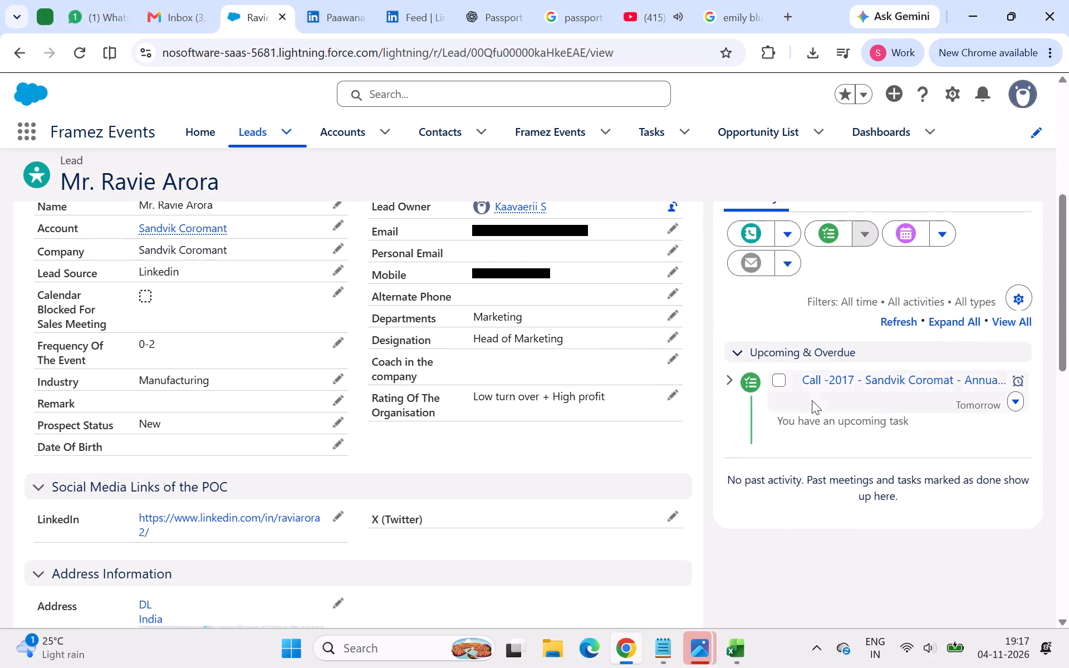
scroll(812, 401, "up", 3)
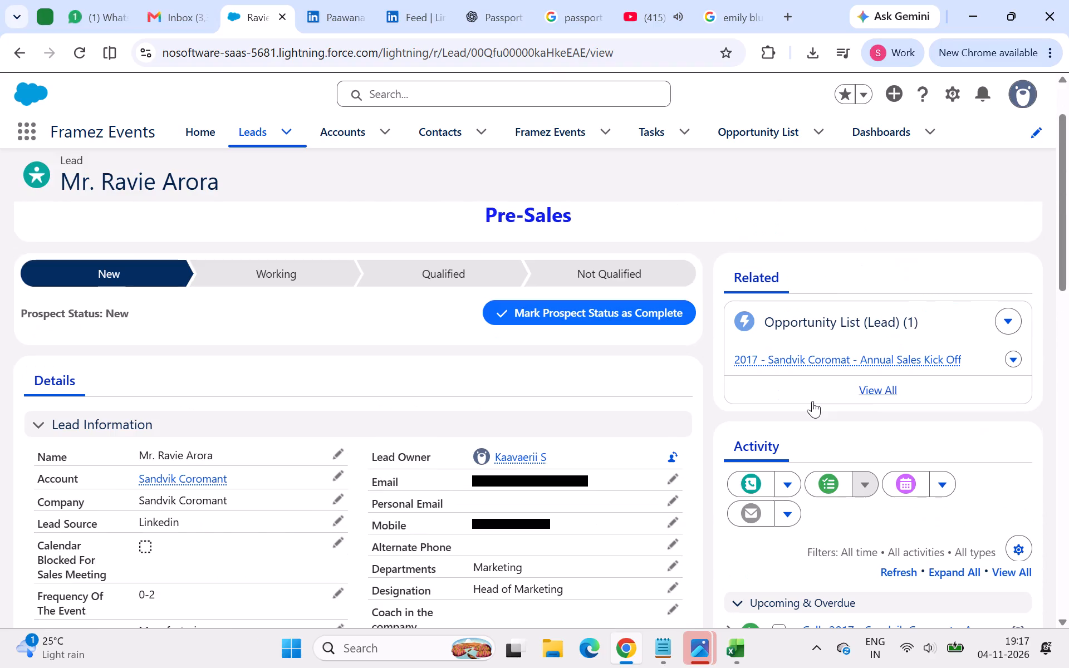
Start a call log on the Sandvik Coromant lead, commenting that he's moved out of the event section but asked to reach out to the marketing department.
left_click(739, 475)
left_click(768, 421)
type("hes moved ou")
key("space")
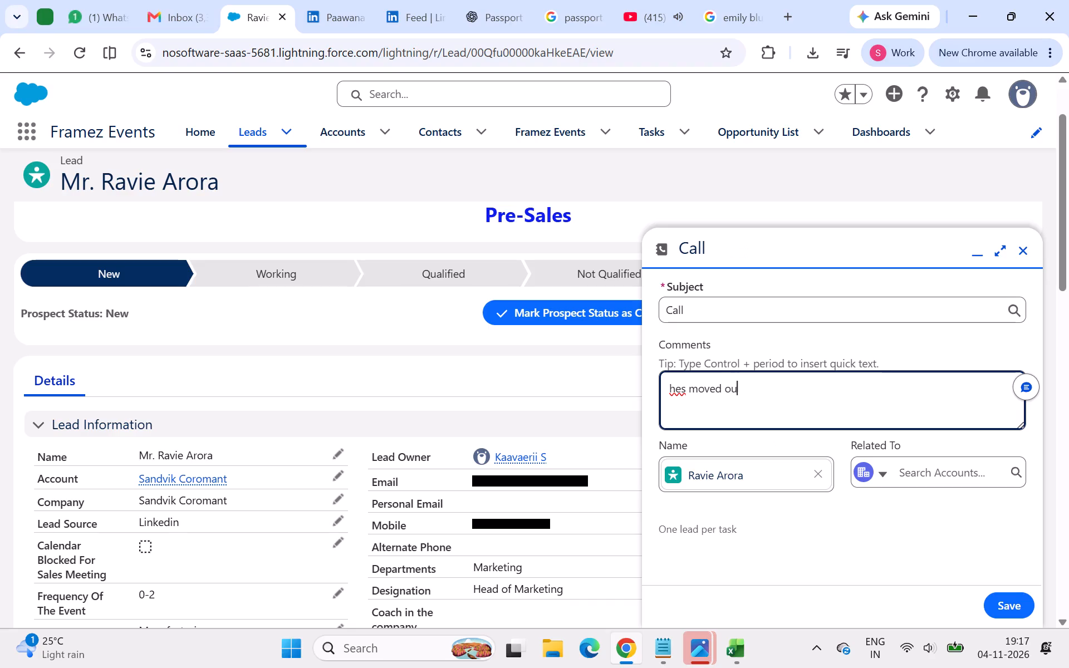
key("BackSpace")
type("t of the event secrion, but said")
key("space")
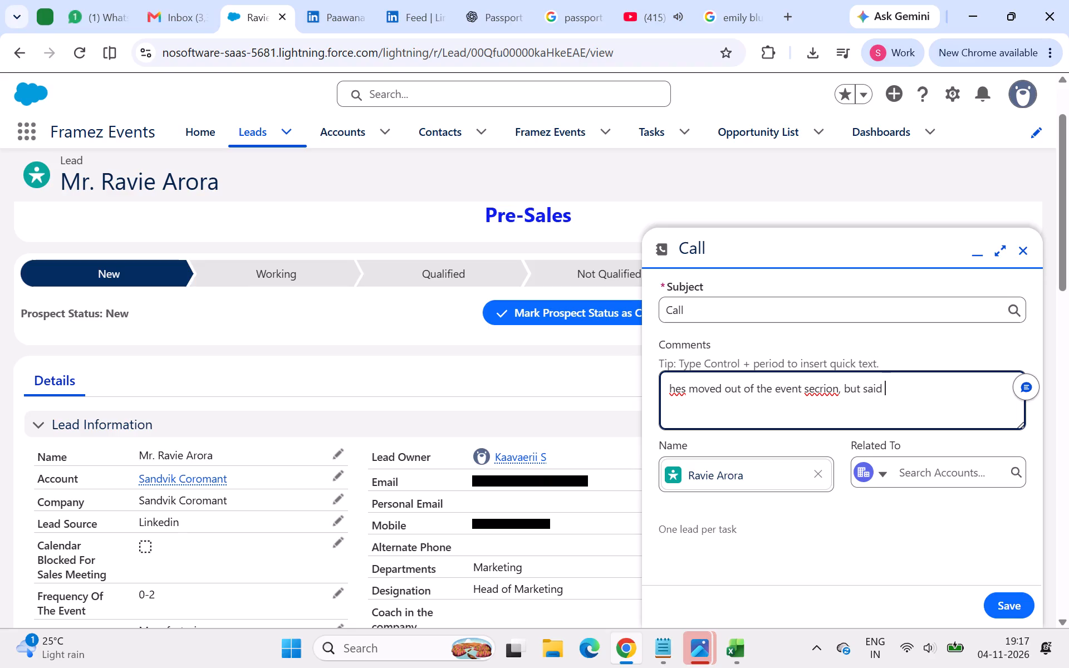
type("w")
key("BackSpace")
key("BackSpace")
key("BackSpace")
key("BackSpace")
key("BackSpace")
key("BackSpace")
type("asked to reach out to the amrketing department")
key("space")
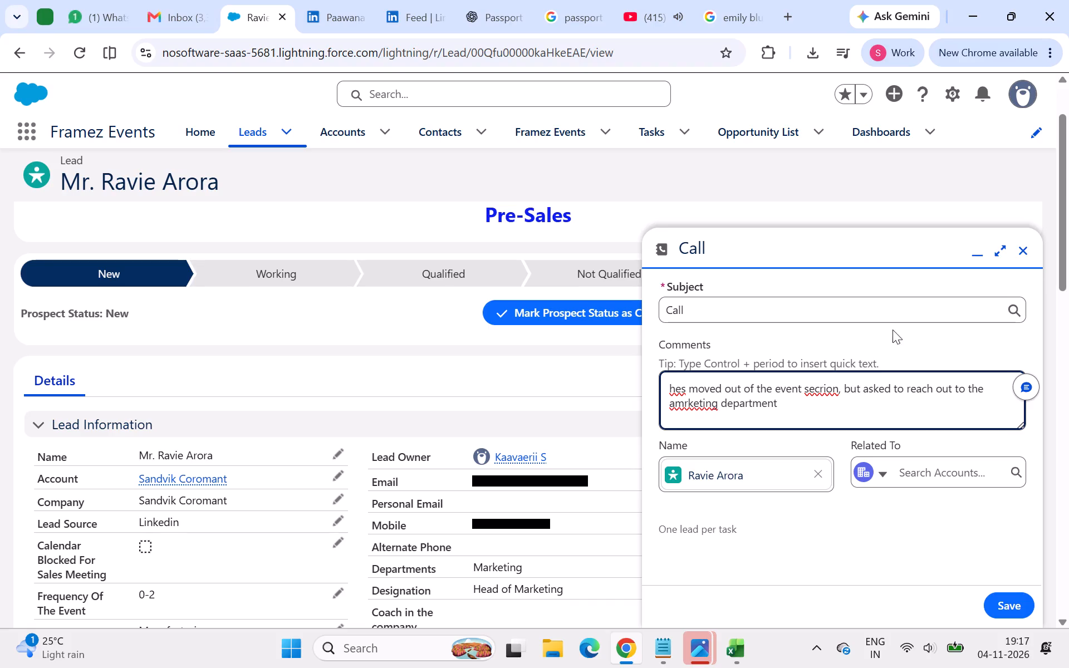
Correct the misspelled "secrion" to "section" in the call comment and save the call log.
left_click(822, 393)
right_click(822, 393)
left_click(670, 254)
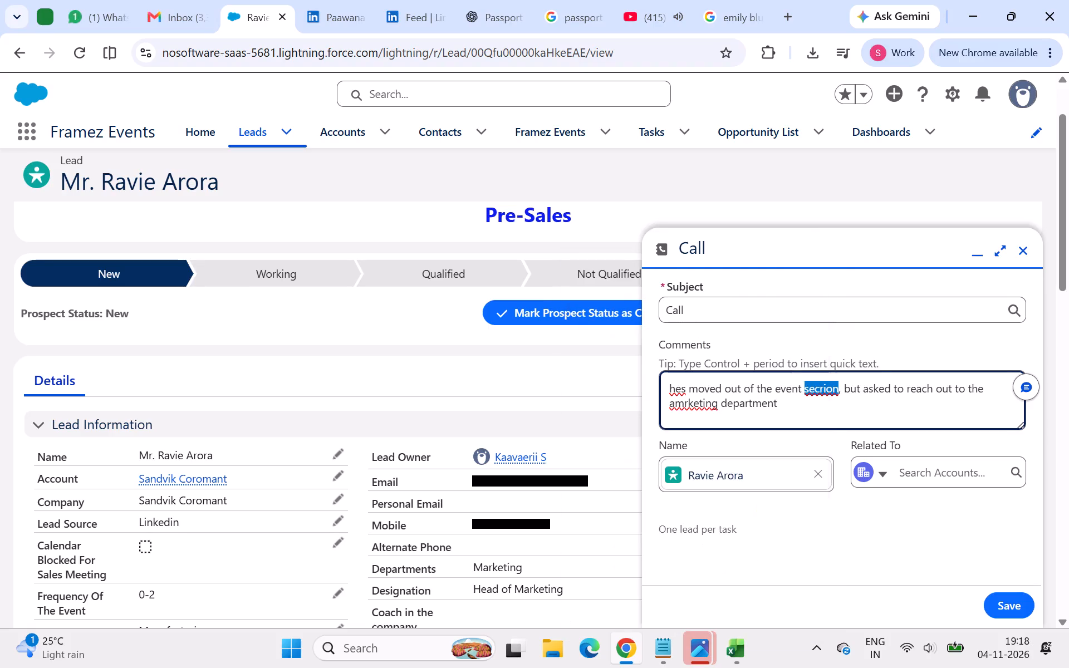
left_click(1004, 606)
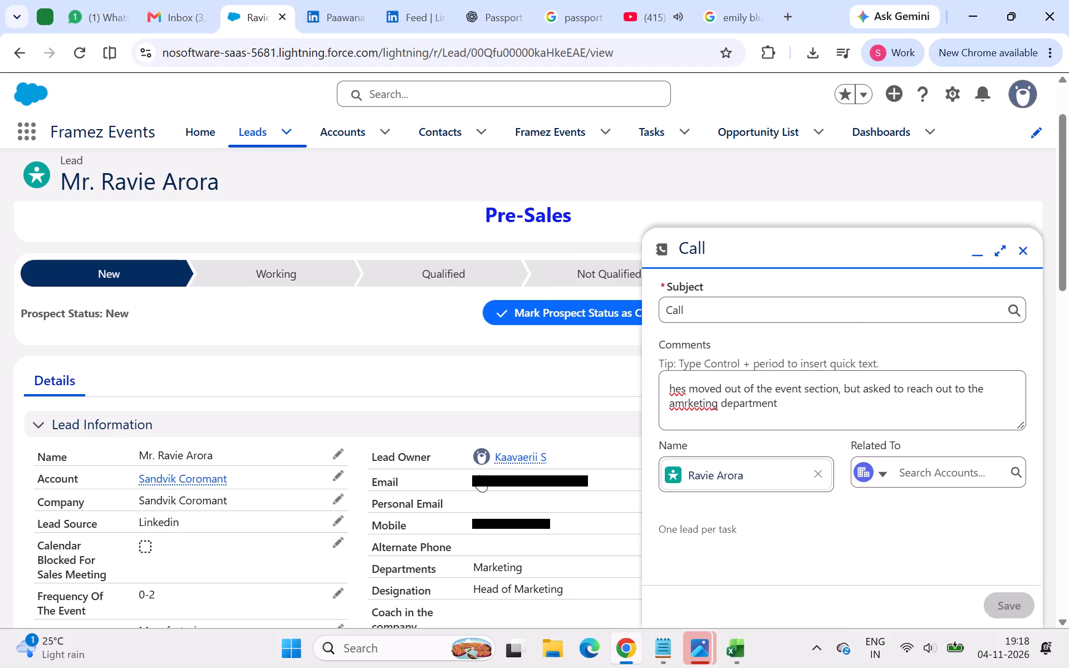
Open the Sandvik Coromant lead's LinkedIn profile to check the contact's current role, and return to the Salesforce lead.
scroll(361, 452, "down", 4)
left_click(247, 426)
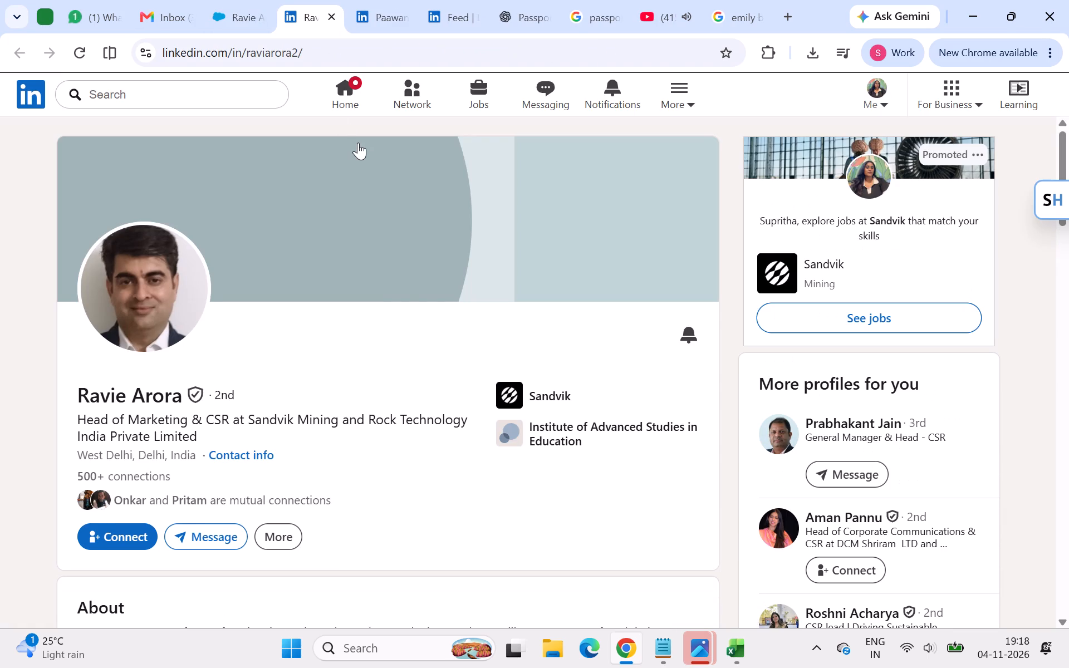
left_click(225, 3)
scroll(681, 424, "up", 4)
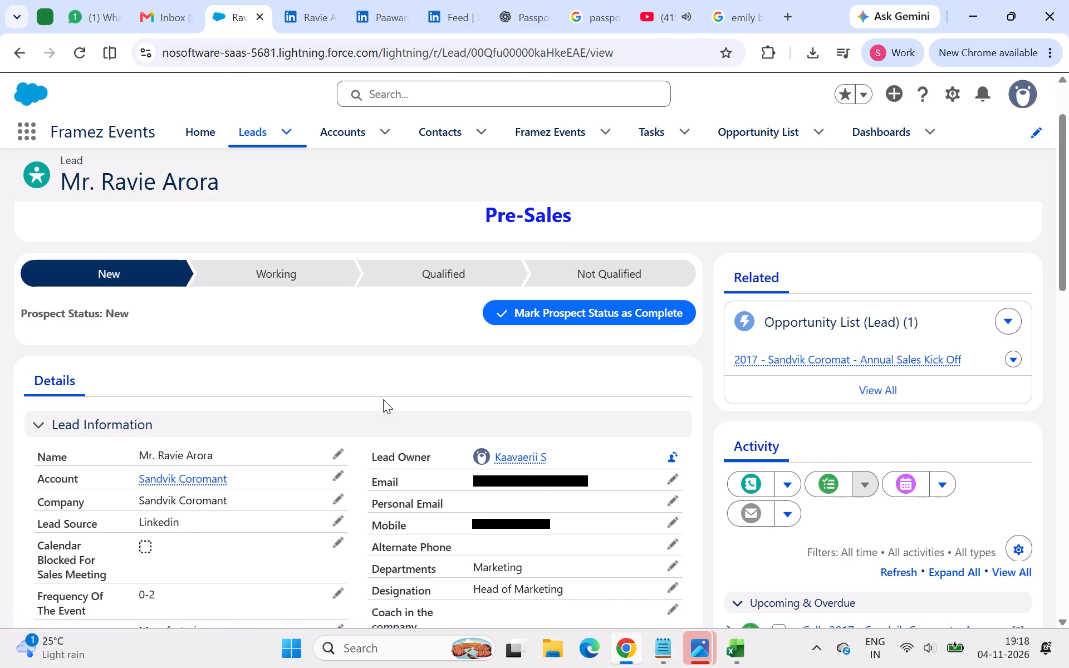
Open the "2017 - Methode Electronics India Private Limited - Clark Exotic team outing" call task from the notifications and review its linked lead's details.
left_click(386, 360)
left_click(985, 98)
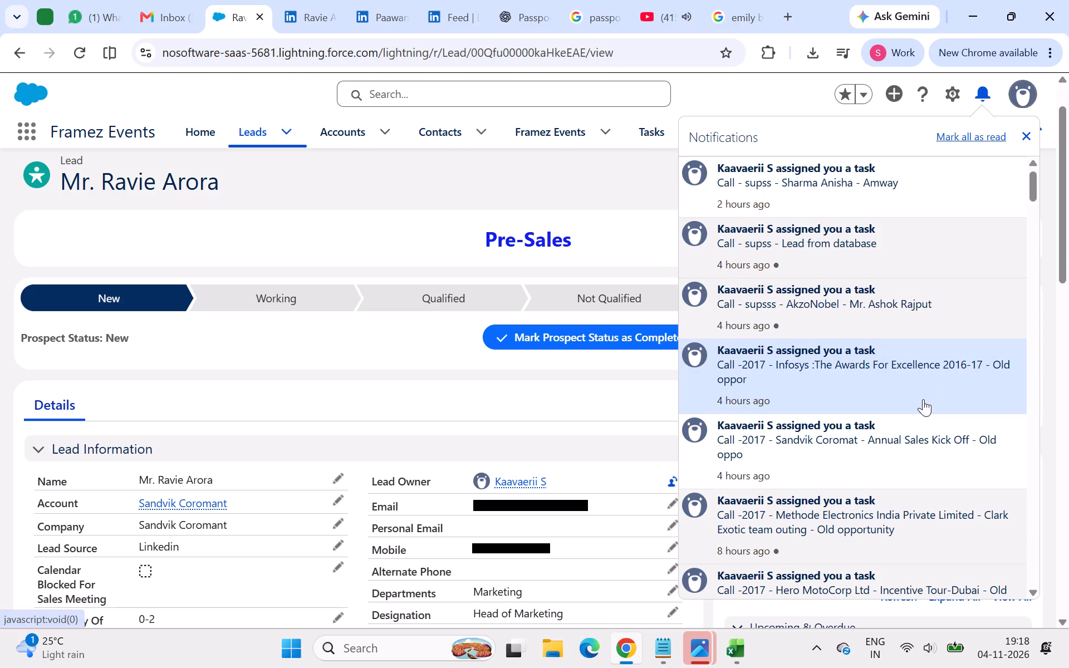
scroll(923, 399, "down", 2)
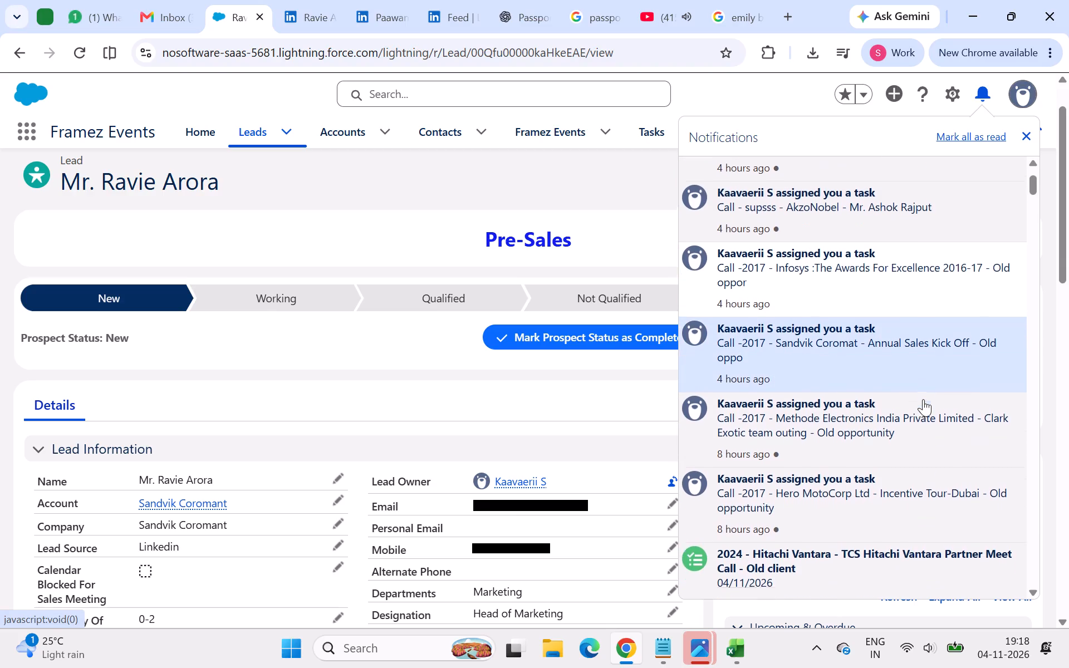
left_click(924, 366)
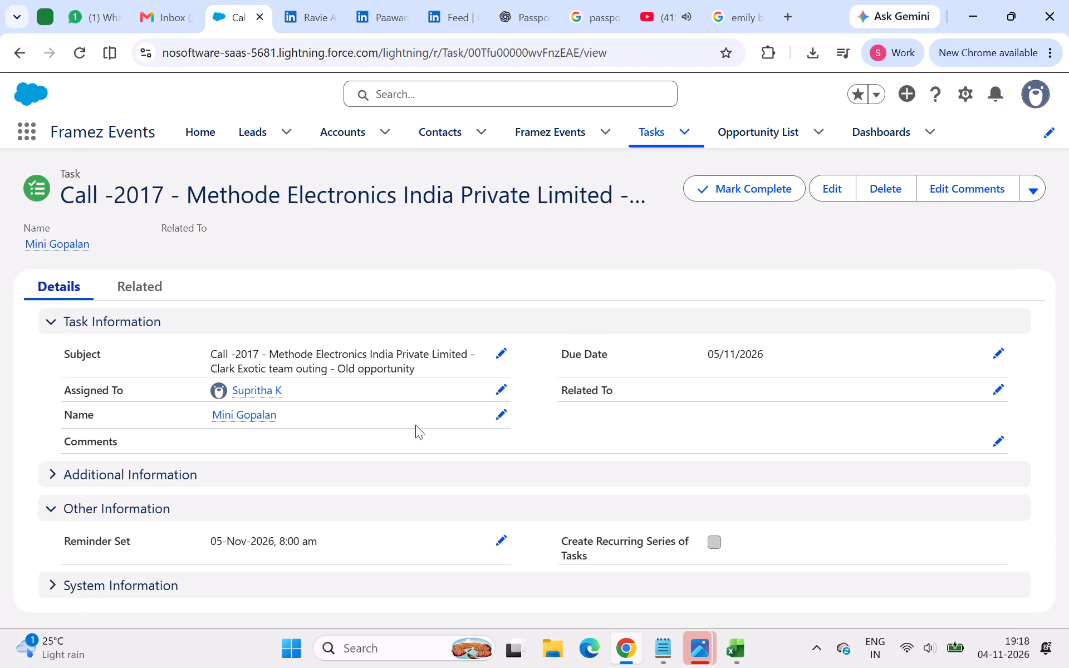
left_click(222, 414)
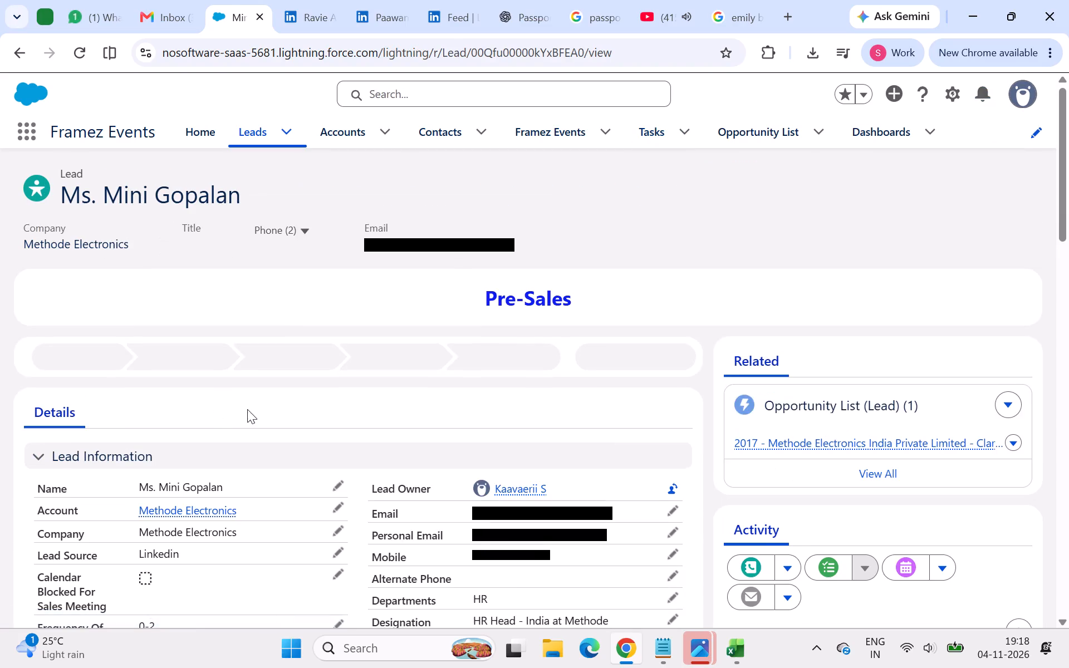
scroll(247, 409, "down", 6)
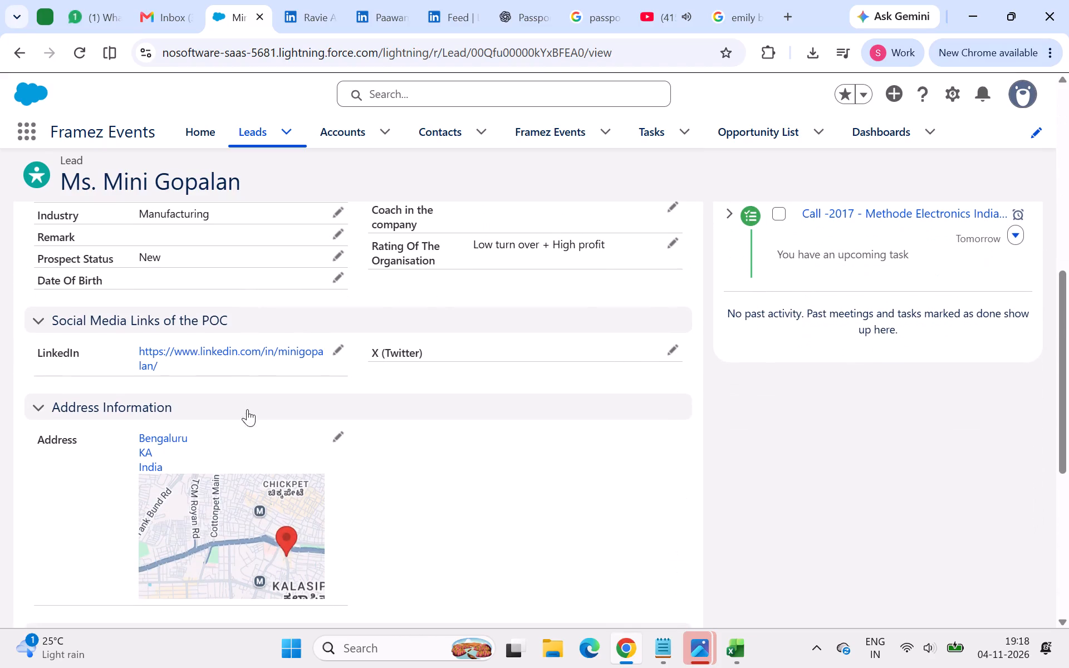
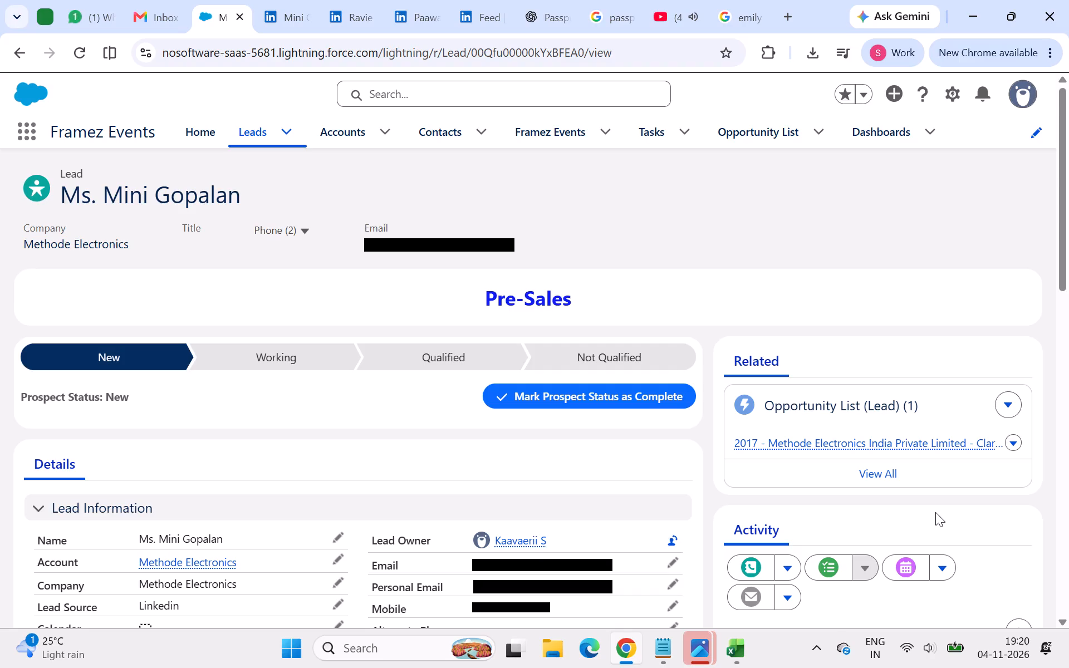
Start a call log from the activity section of the Methode Electronics lead, ready for entering comments.
scroll(756, 393, "down", 3)
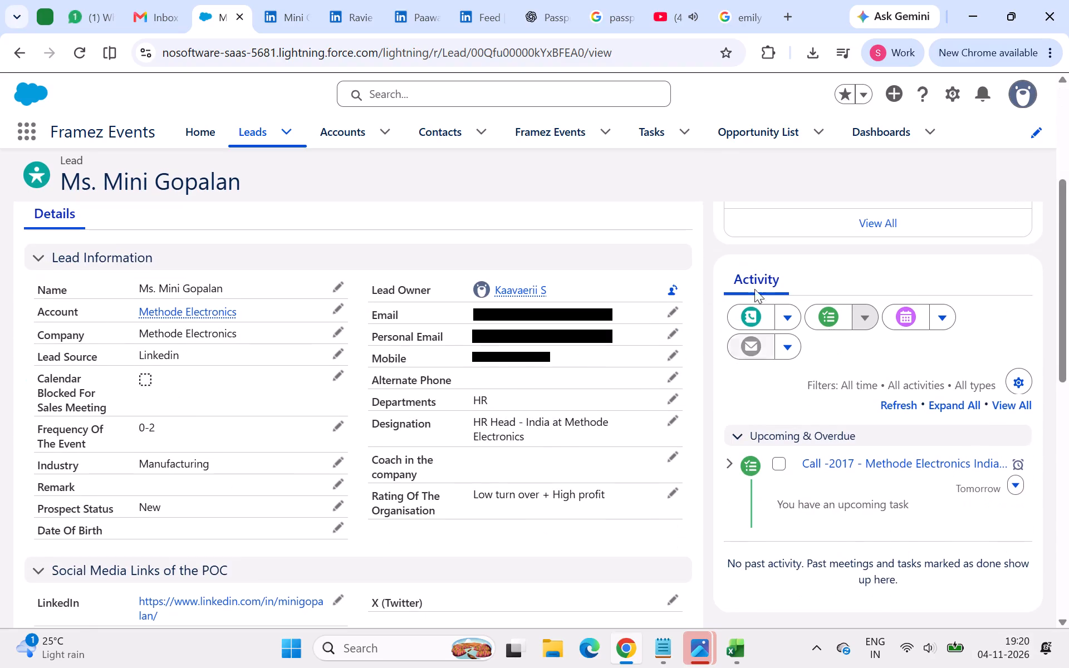
left_click(754, 302)
left_click(746, 306)
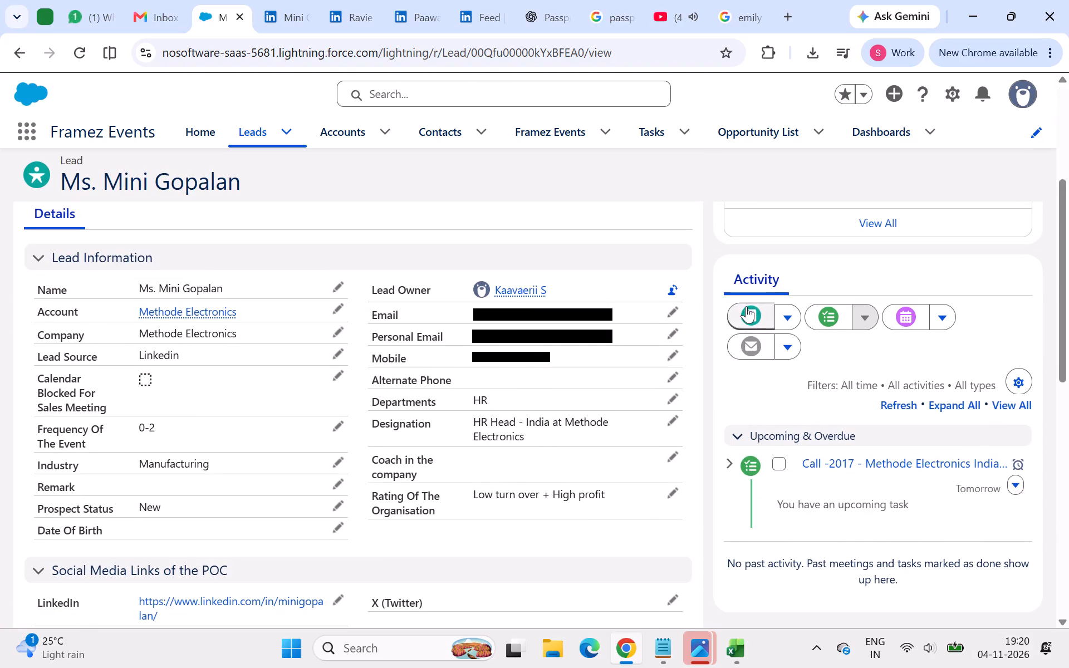
left_click(757, 397)
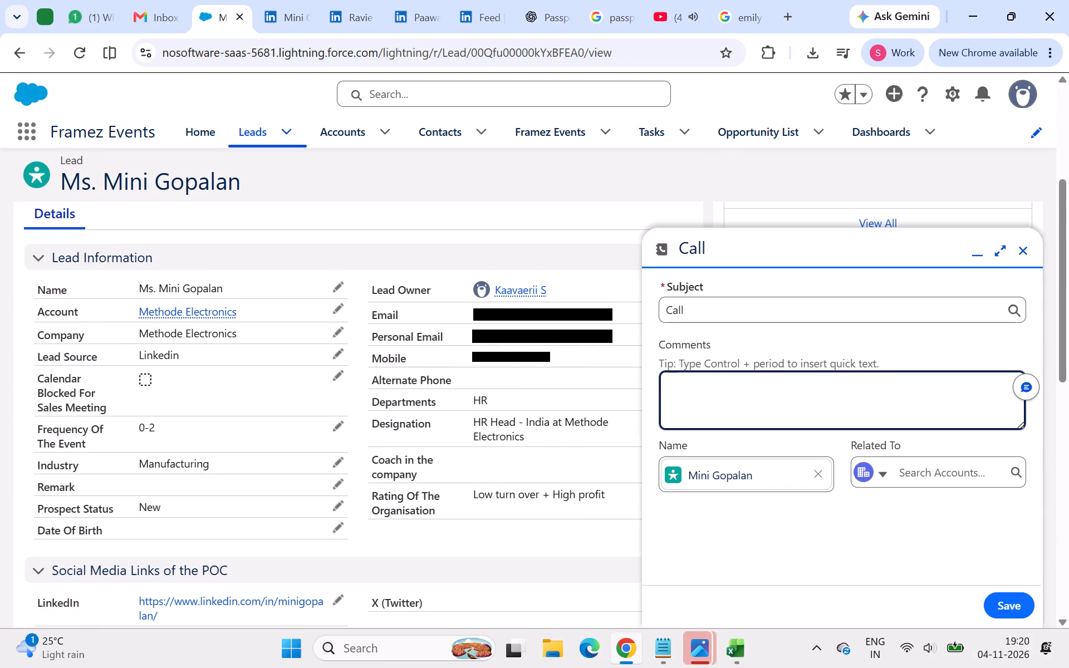
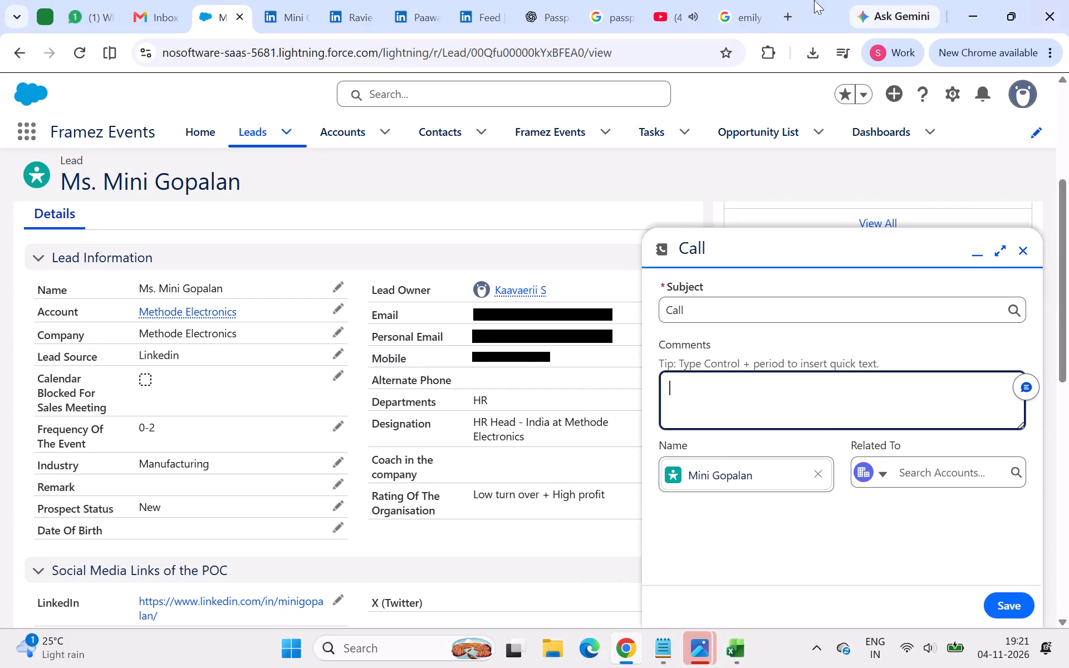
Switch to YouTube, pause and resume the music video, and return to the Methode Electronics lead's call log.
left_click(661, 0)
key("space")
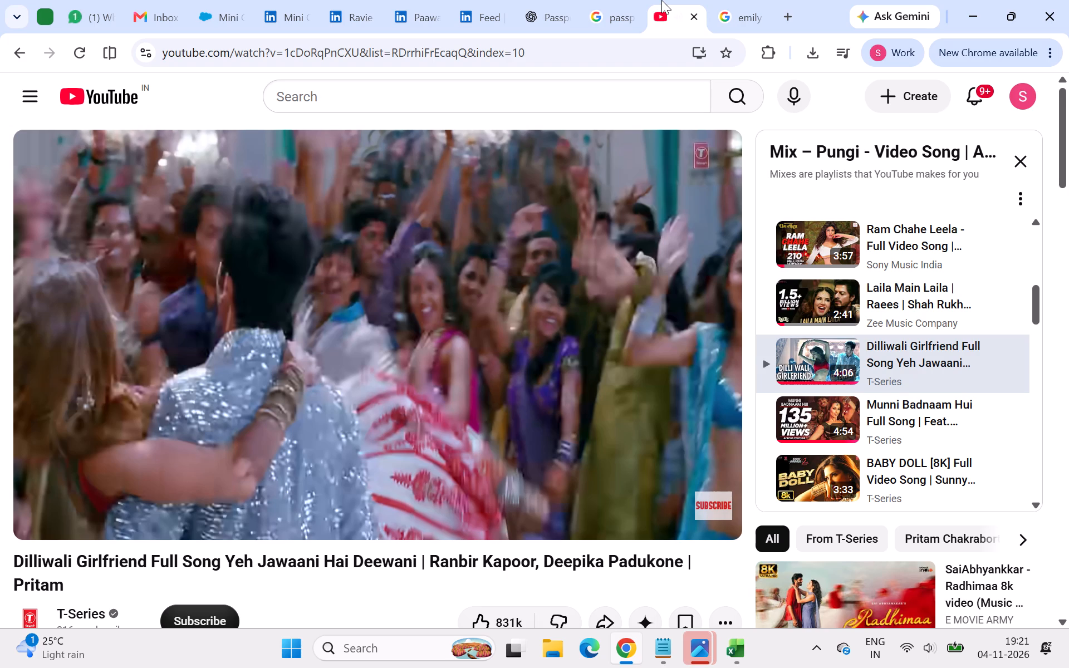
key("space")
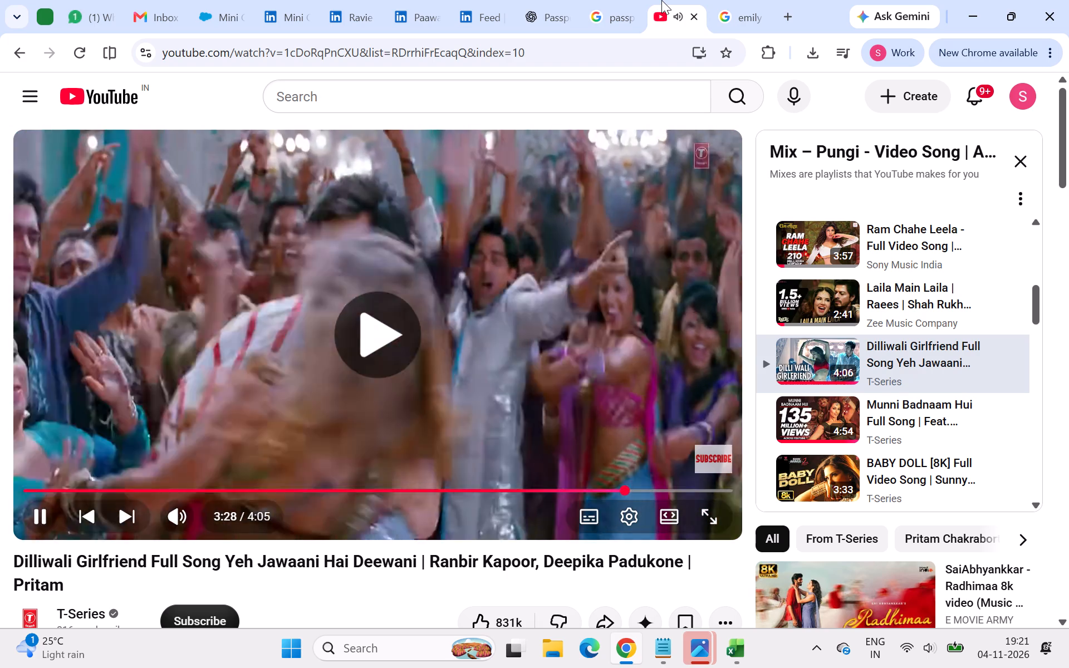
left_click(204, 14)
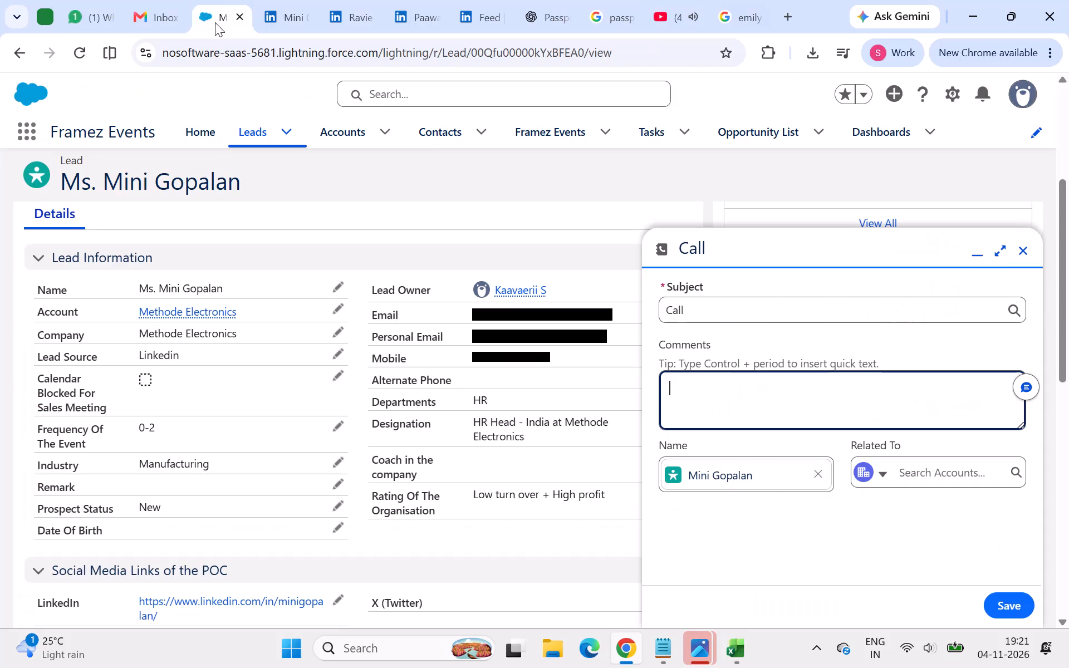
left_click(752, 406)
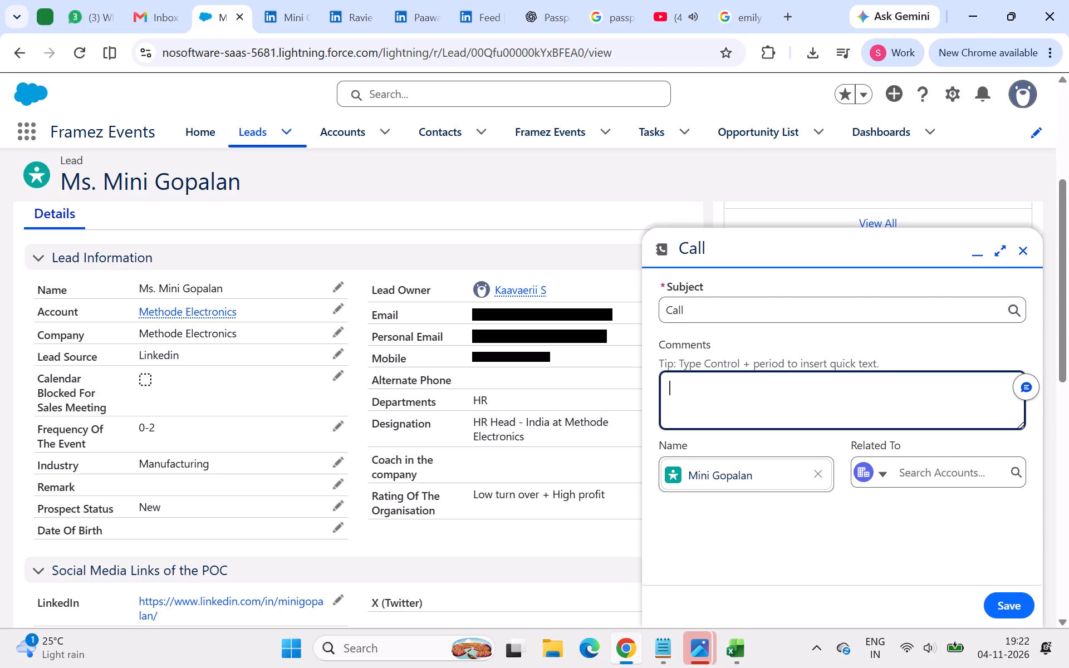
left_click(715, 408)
Switch to the music mix on YouTube.
left_click(687, 27)
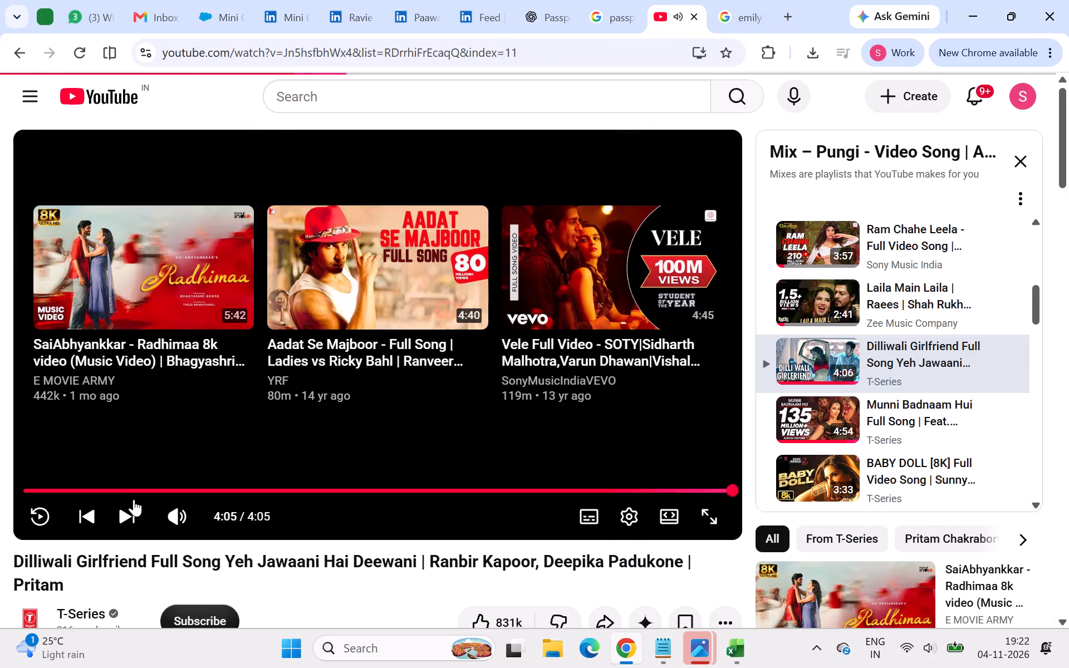
Skip to the next song in the YouTube mix, after the finished Dilliwali Girlfriend video.
left_click(134, 503)
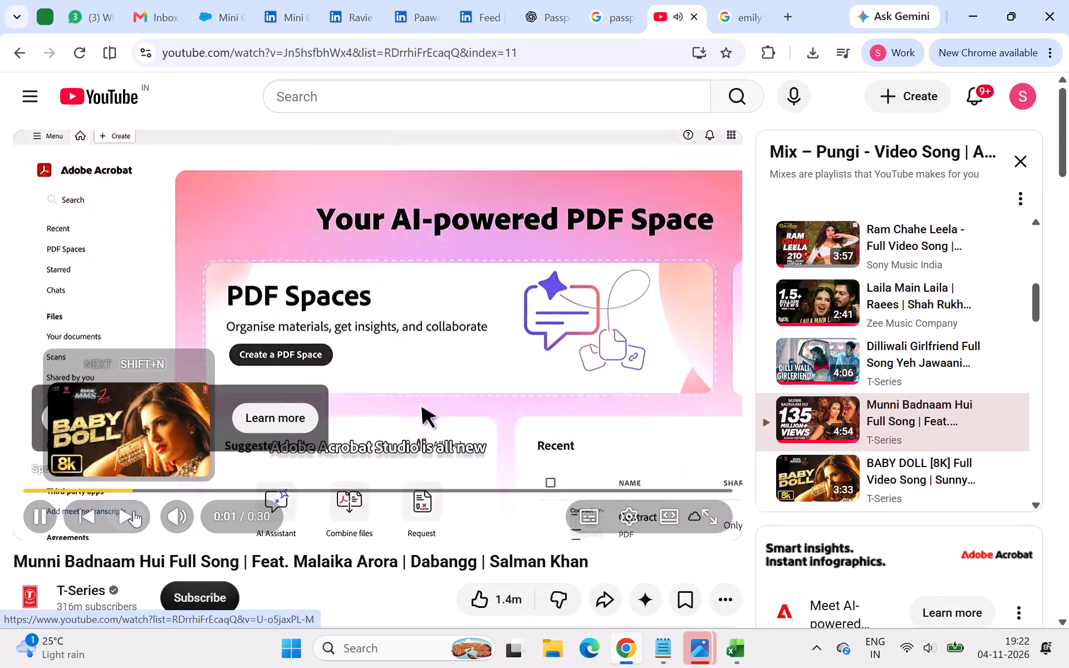
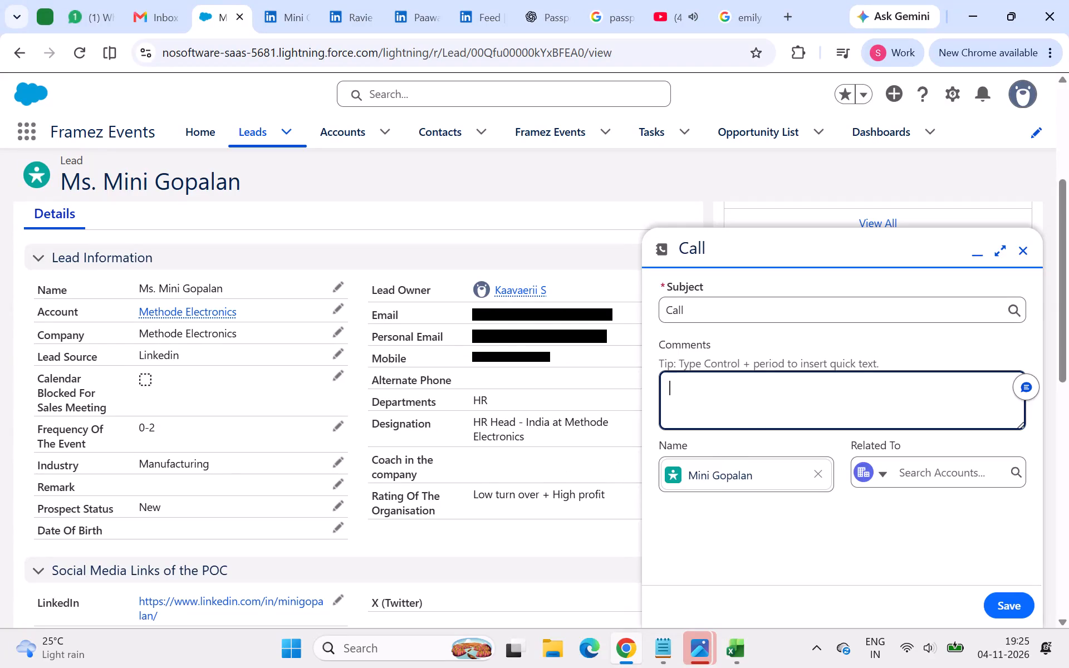
Enter "was in a meeting and asked to call later" as the comment in the Methode Electronics lead's call log.
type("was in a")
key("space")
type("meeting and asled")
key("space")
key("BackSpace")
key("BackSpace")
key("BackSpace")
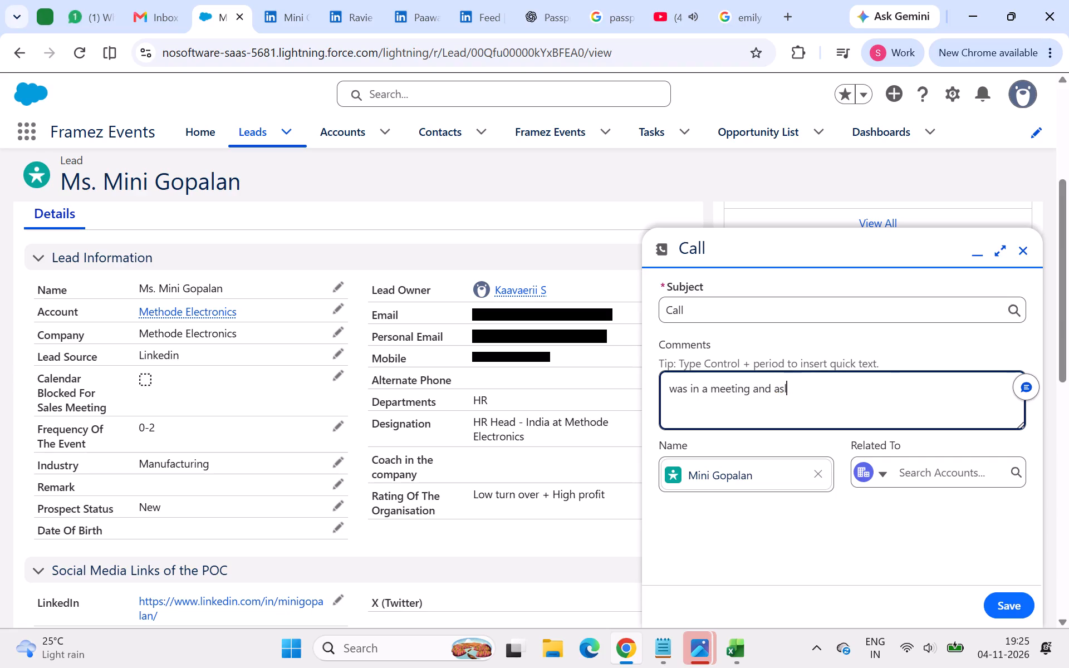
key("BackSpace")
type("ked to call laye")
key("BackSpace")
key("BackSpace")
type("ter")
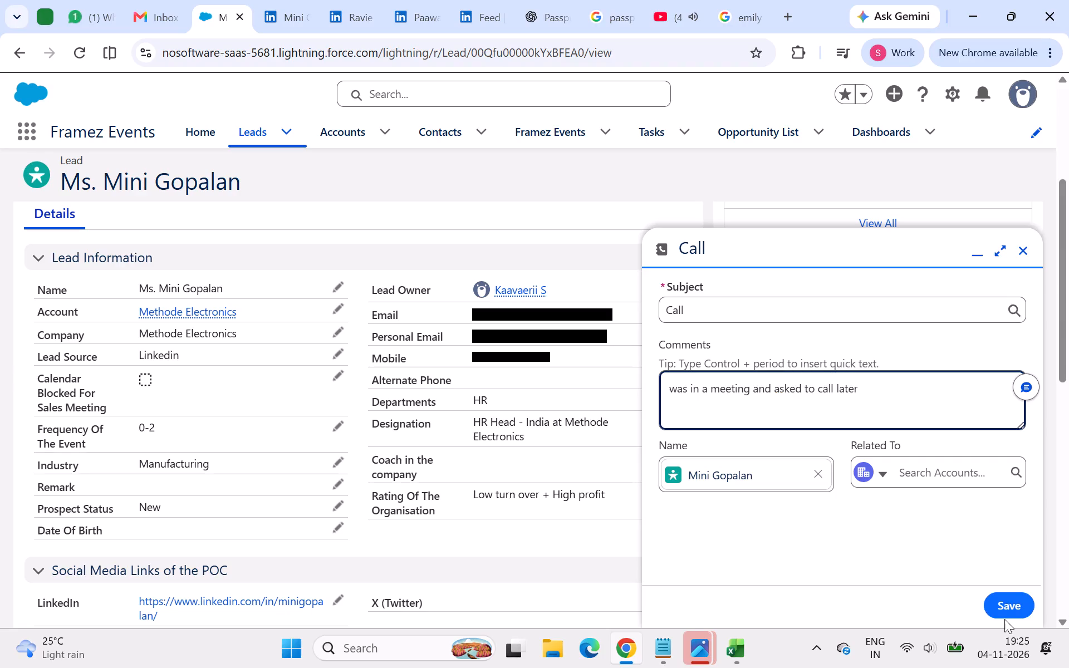
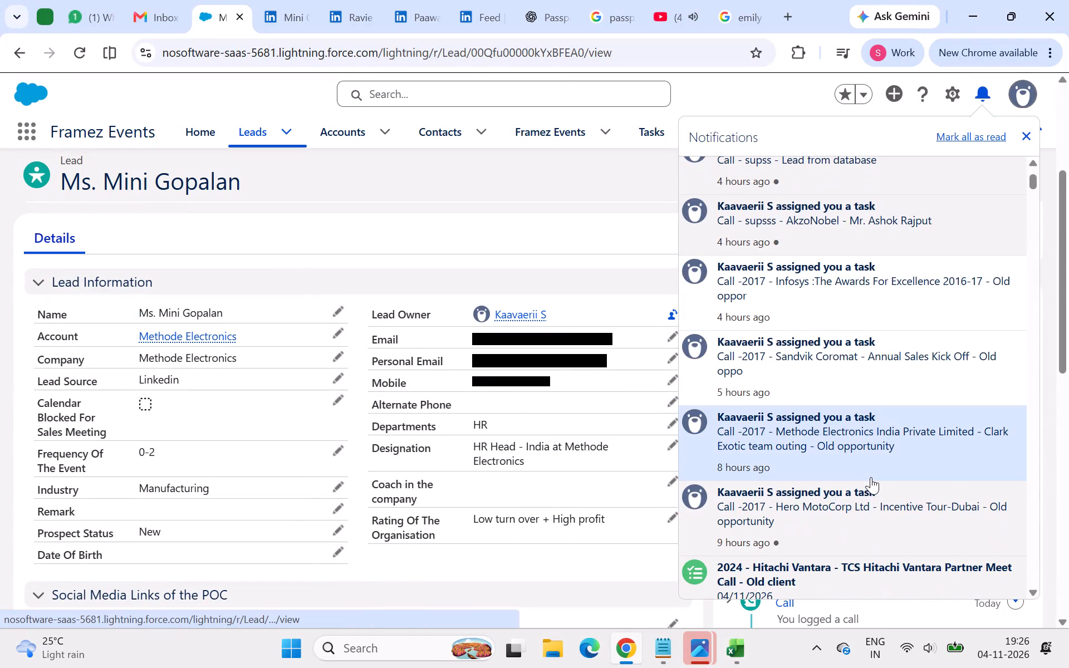
Open the Sandvik Coromat Annual Sales Kick Off call task from the notifications, and review its linked lead's details and activity history.
left_click(850, 365)
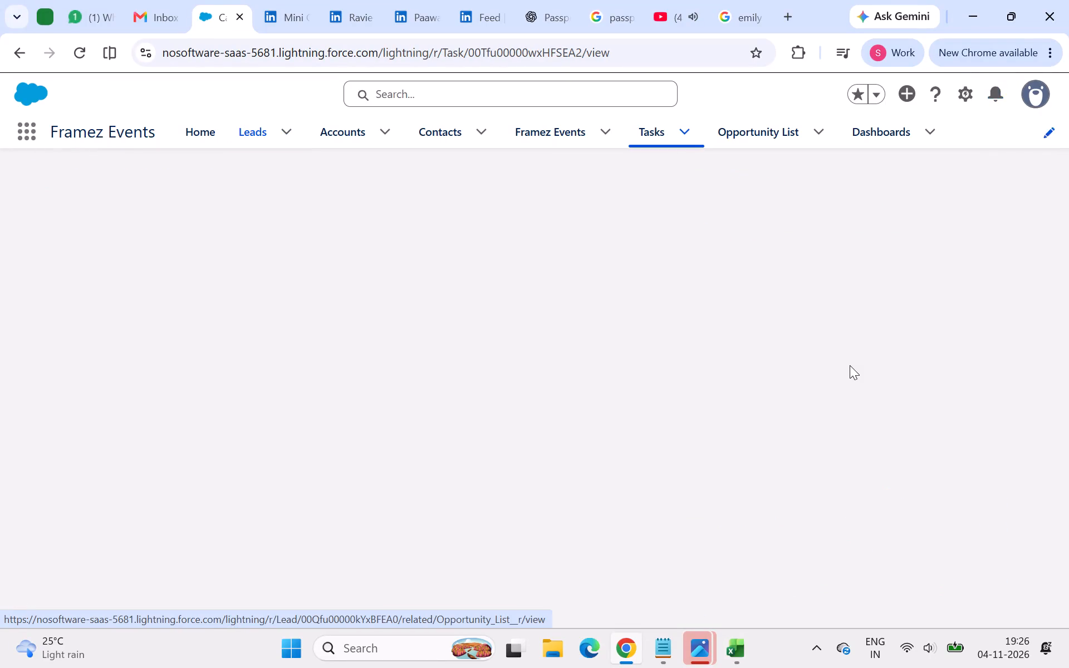
left_click(212, 413)
left_click(217, 413)
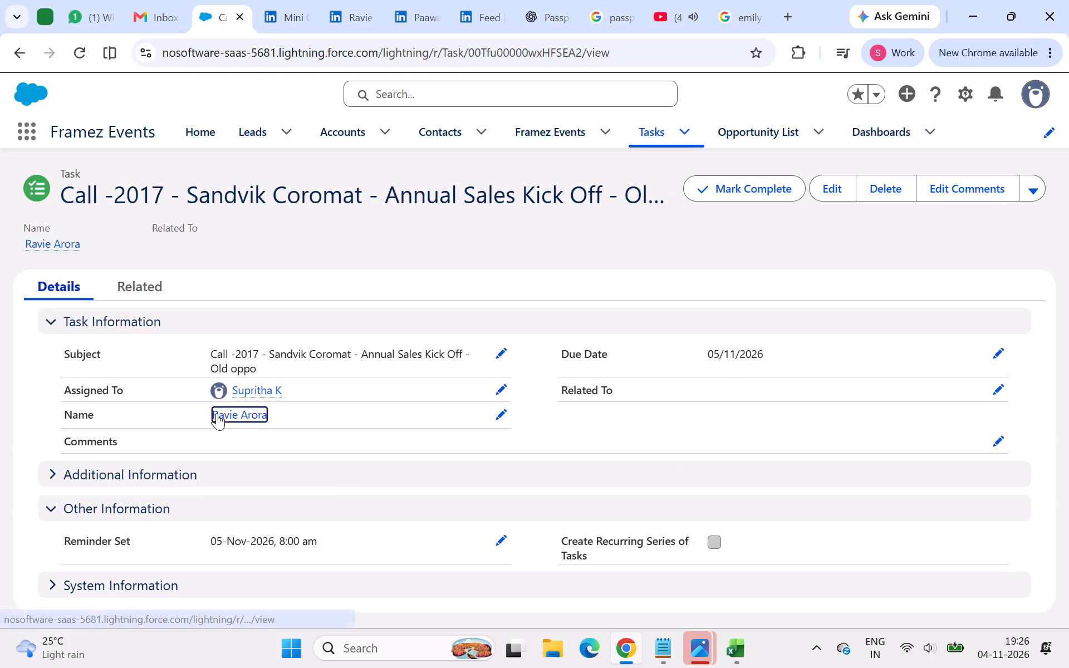
scroll(219, 413, "down", 3)
scroll(637, 420, "down", 2)
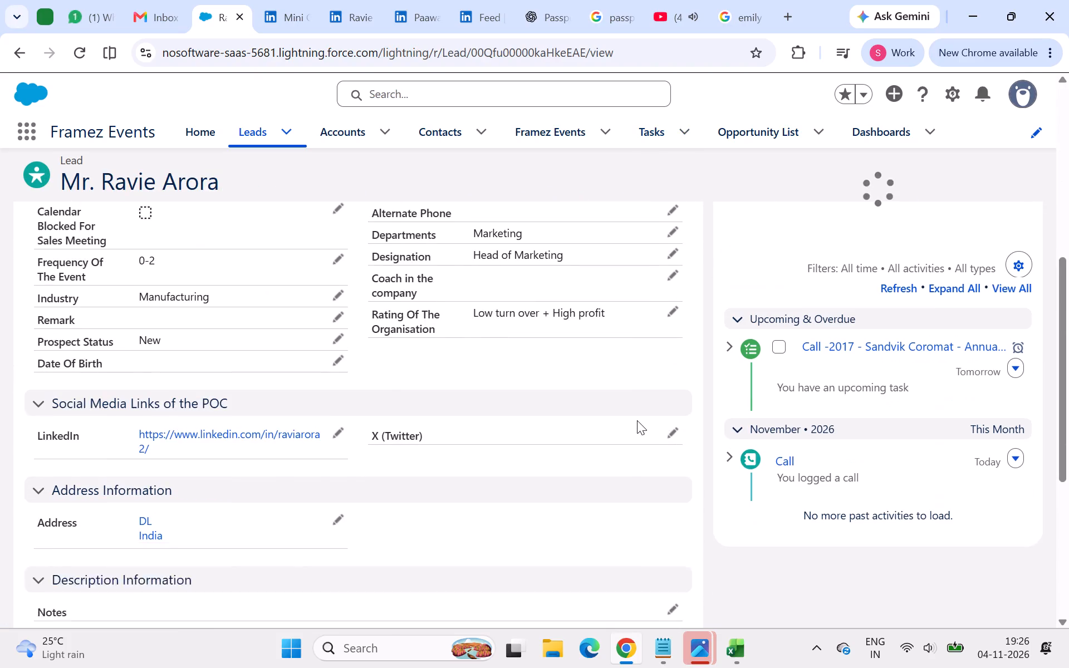
Return to the Methode Electronics task and open the TCS Hitachi Vantara Partner Meet call task from the notifications.
left_click(26, 55)
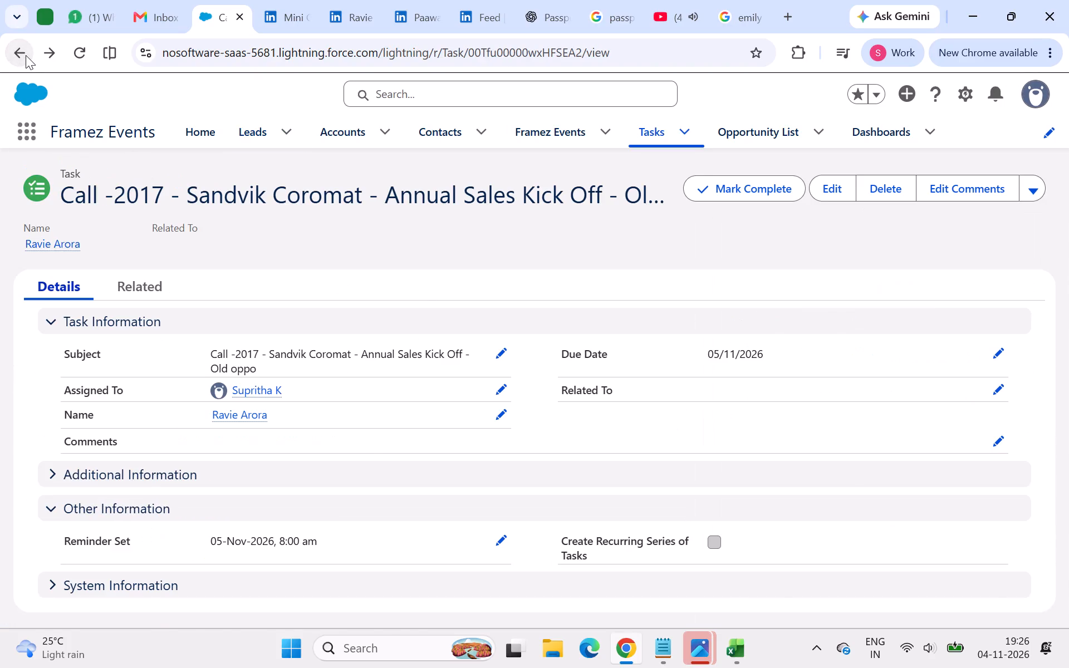
left_click(26, 55)
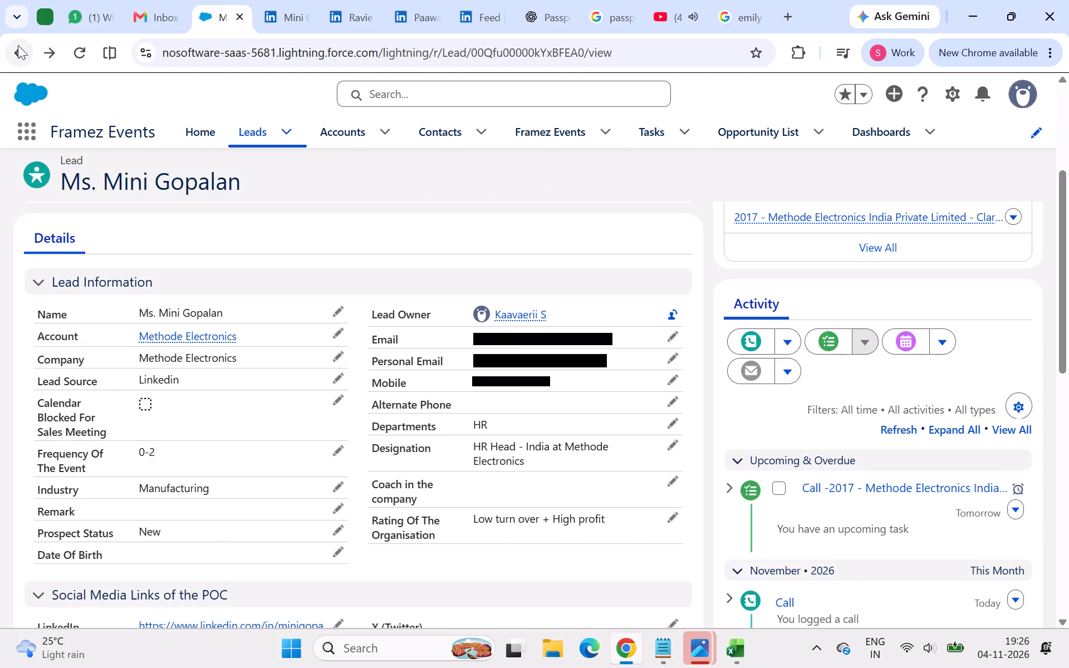
left_click(18, 45)
left_click(996, 89)
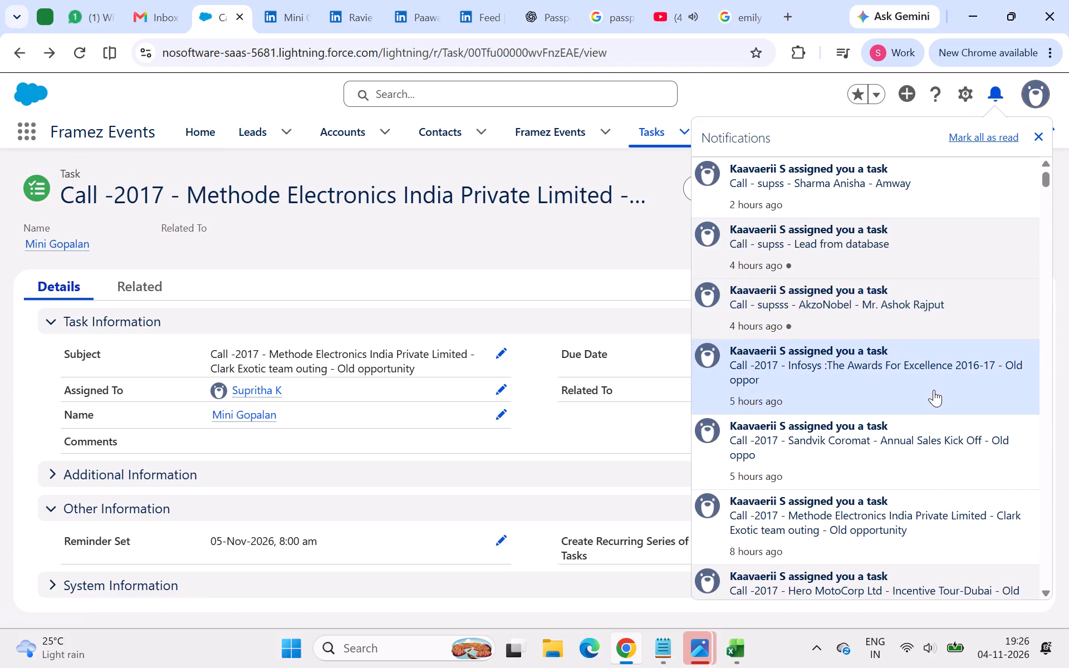
scroll(934, 391, "down", 4)
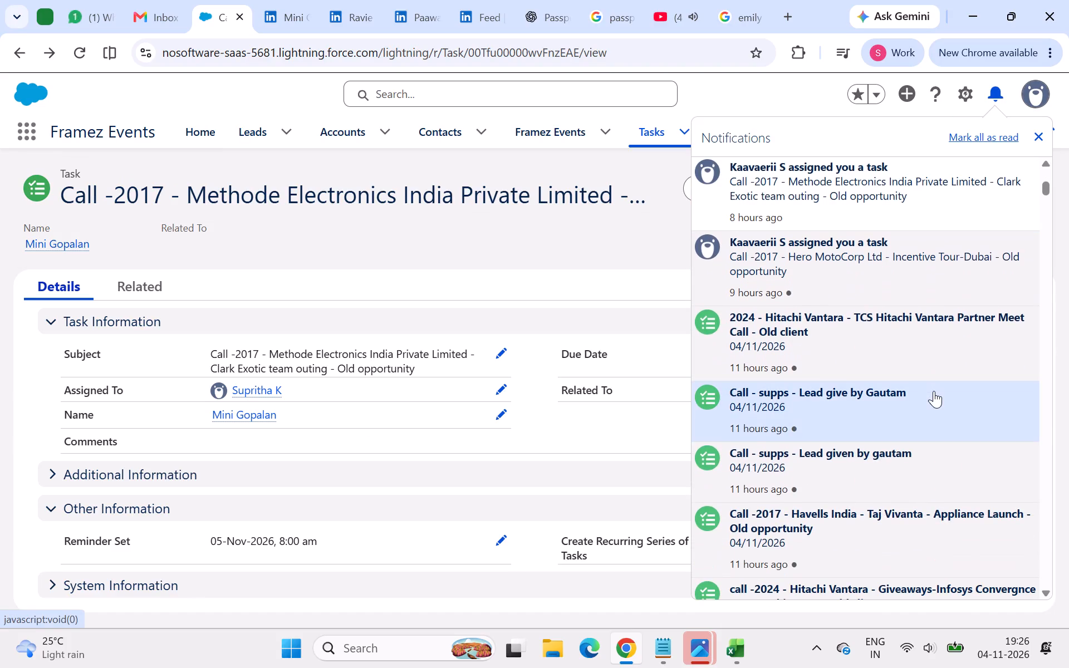
left_click(861, 332)
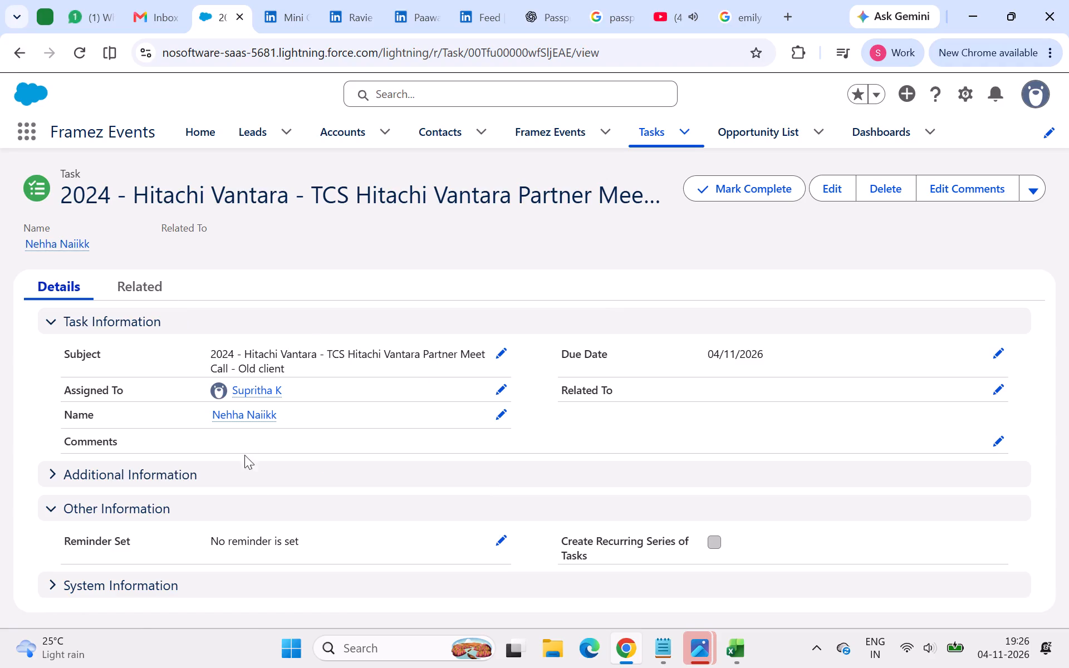
Go back and open the Hitachi Vantara Giveaways-Infosys Convergnce Sponsorship 2024 call task from the notifications.
left_click(21, 51)
left_click(1002, 94)
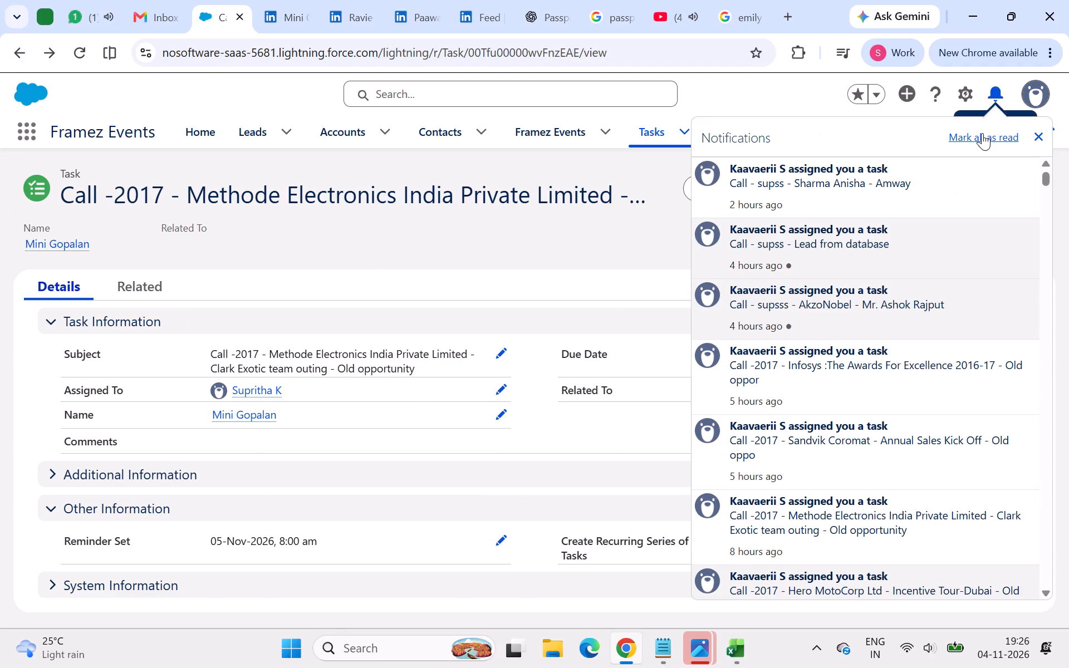
scroll(885, 523, "down", 5)
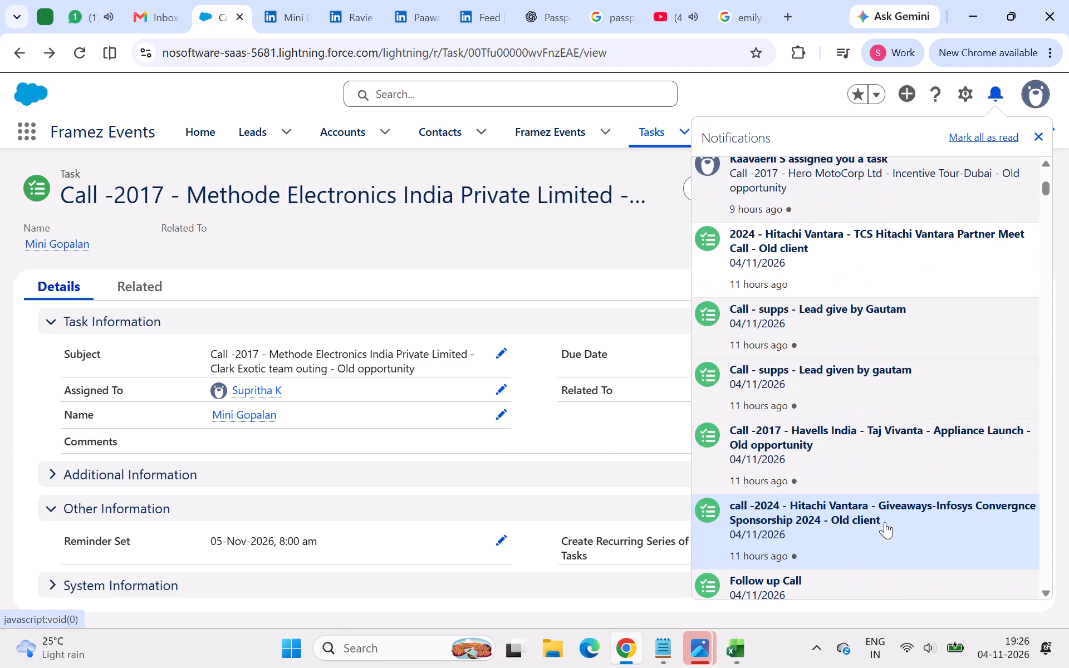
scroll(885, 522, "down", 1)
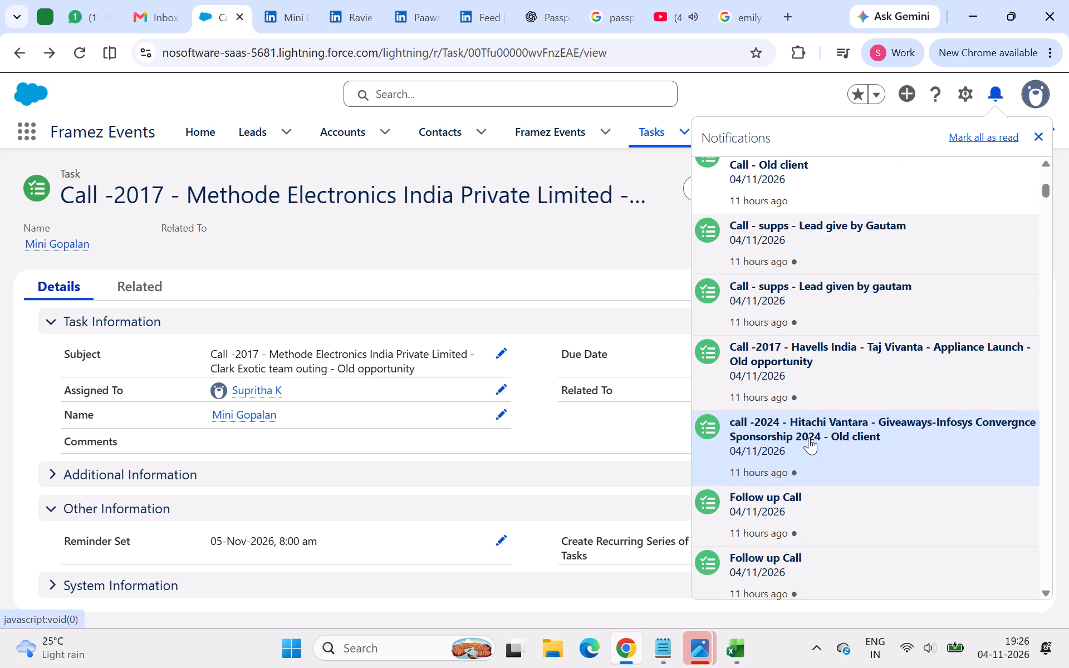
left_click(809, 438)
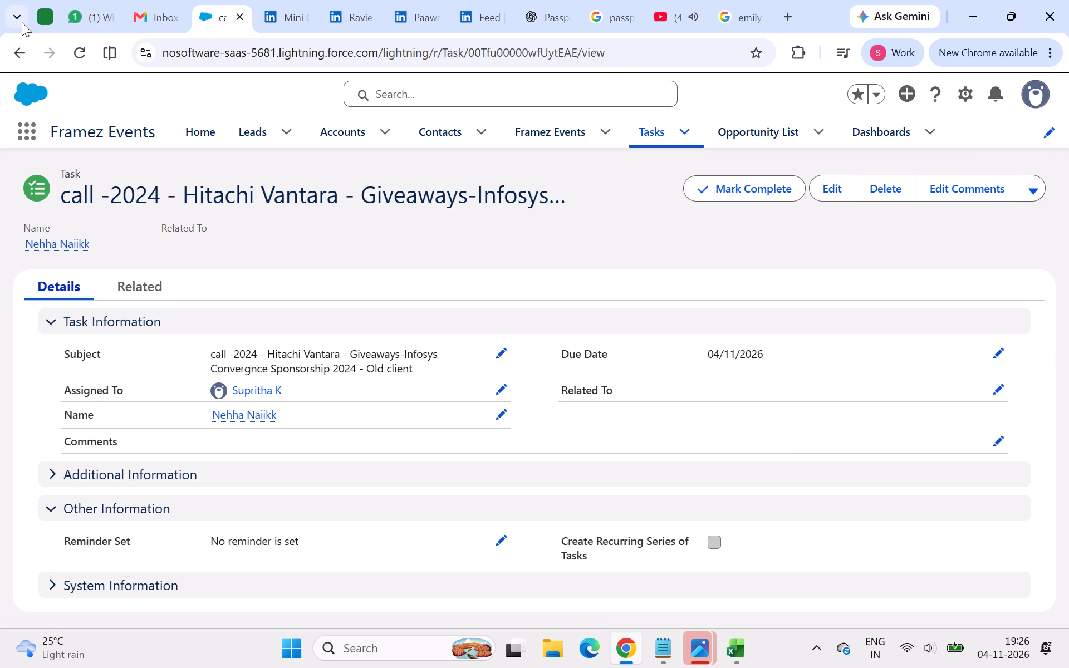
Go back, open the 2017 Havells India Taj Vivanta Appliance Launch call task from the notifications, and open its lead record.
left_click(21, 51)
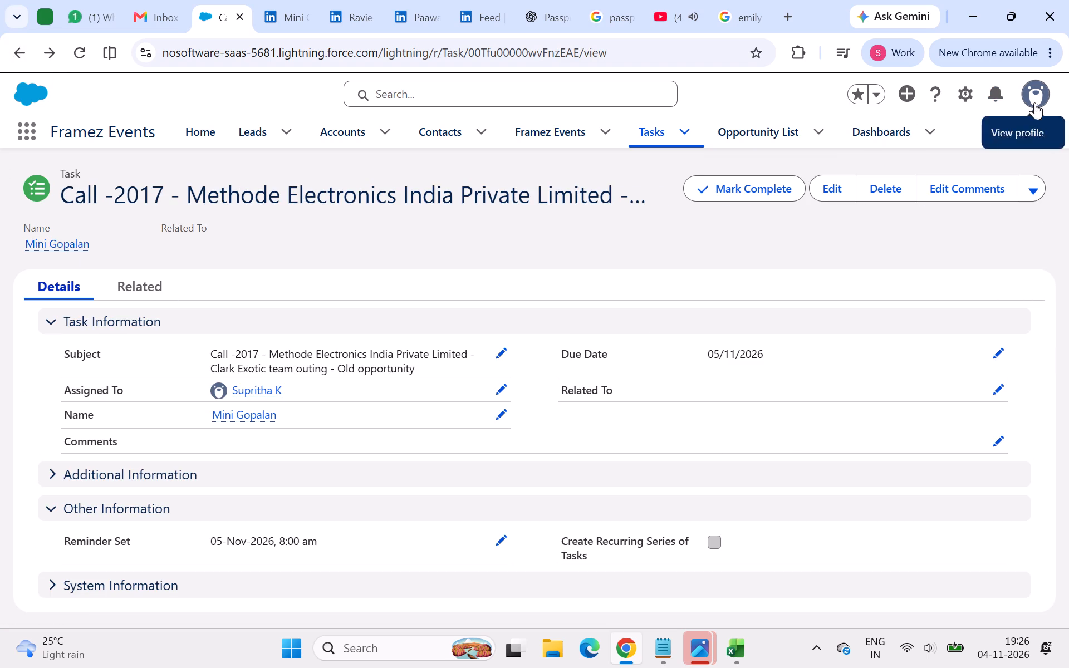
left_click(997, 90)
scroll(945, 329, "down", 3)
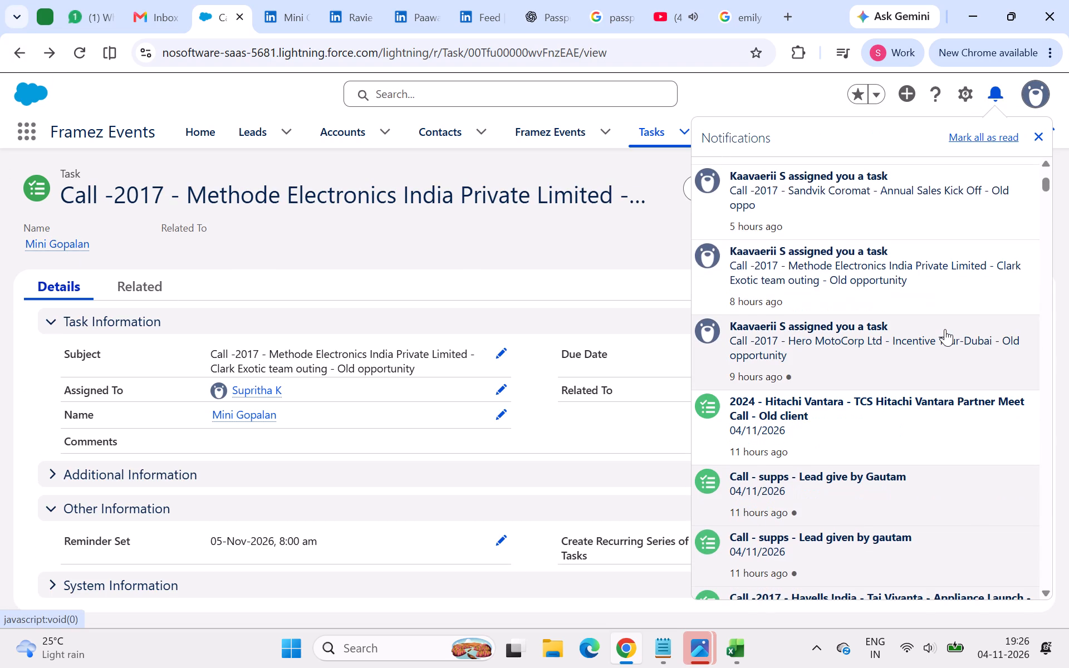
scroll(945, 329, "down", 4)
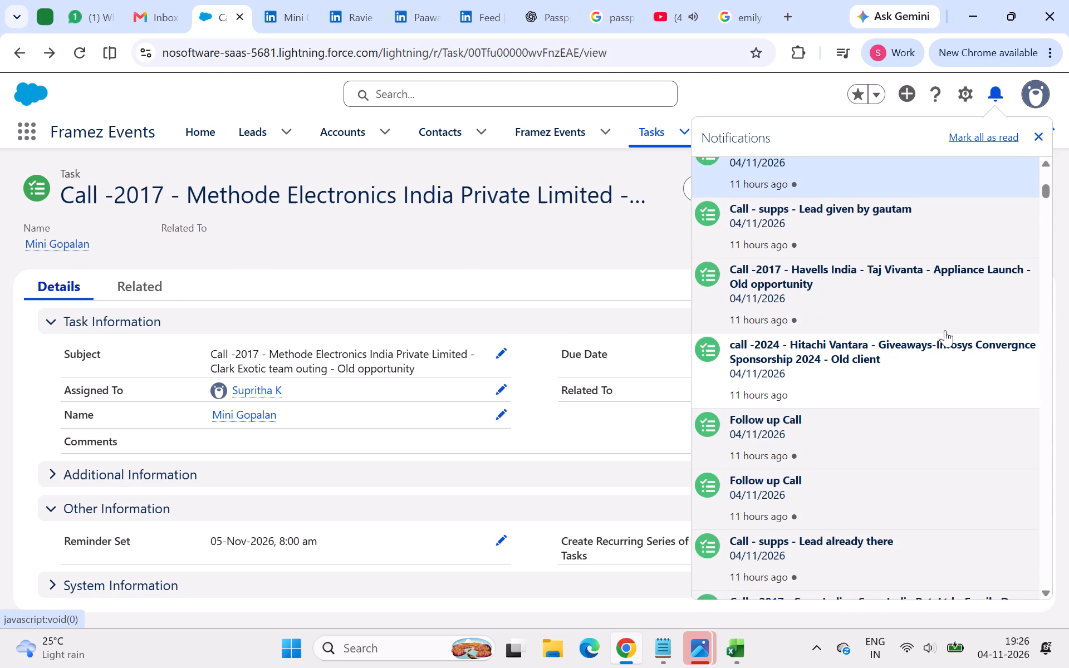
left_click(906, 277)
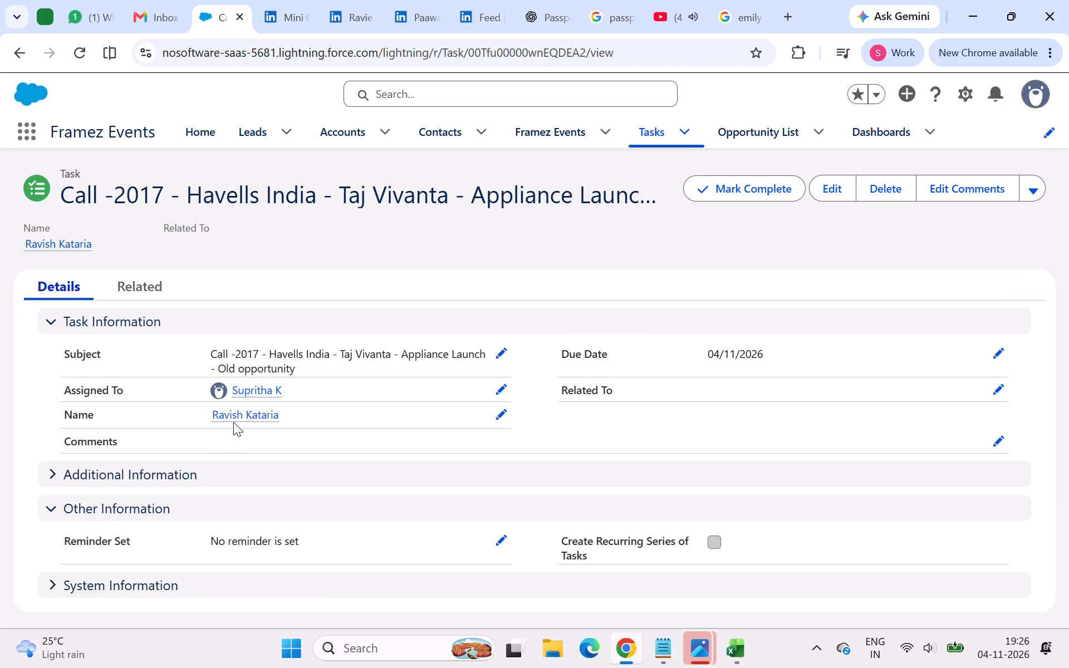
left_click(235, 411)
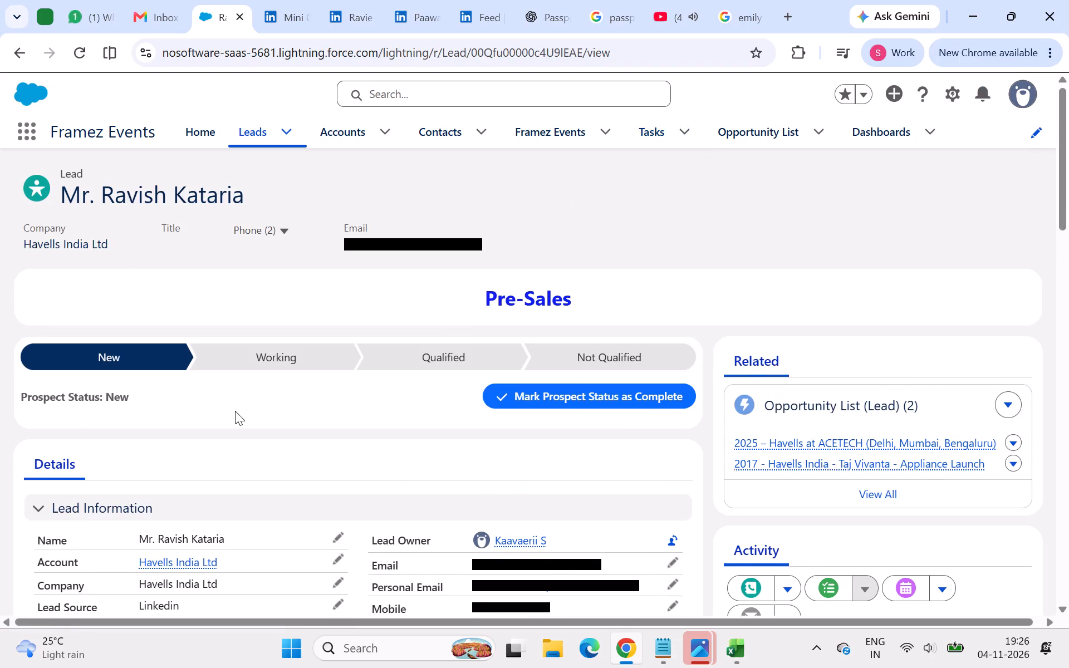
View the Havells India lead's LinkedIn profile and return to the lead record.
scroll(235, 411, "down", 6)
left_click(228, 358)
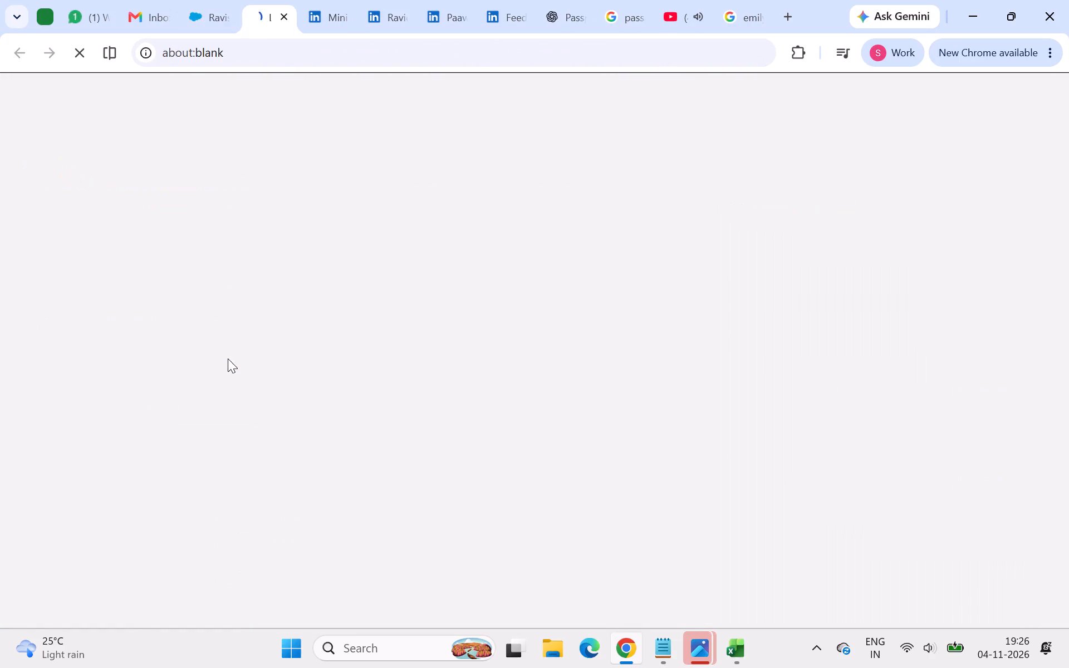
left_click(215, 11)
Review the Havells India lead's activity history and read the description of the 18-Aug logged call.
scroll(1068, 309, "up", 6)
scroll(1061, 338, "down", 5)
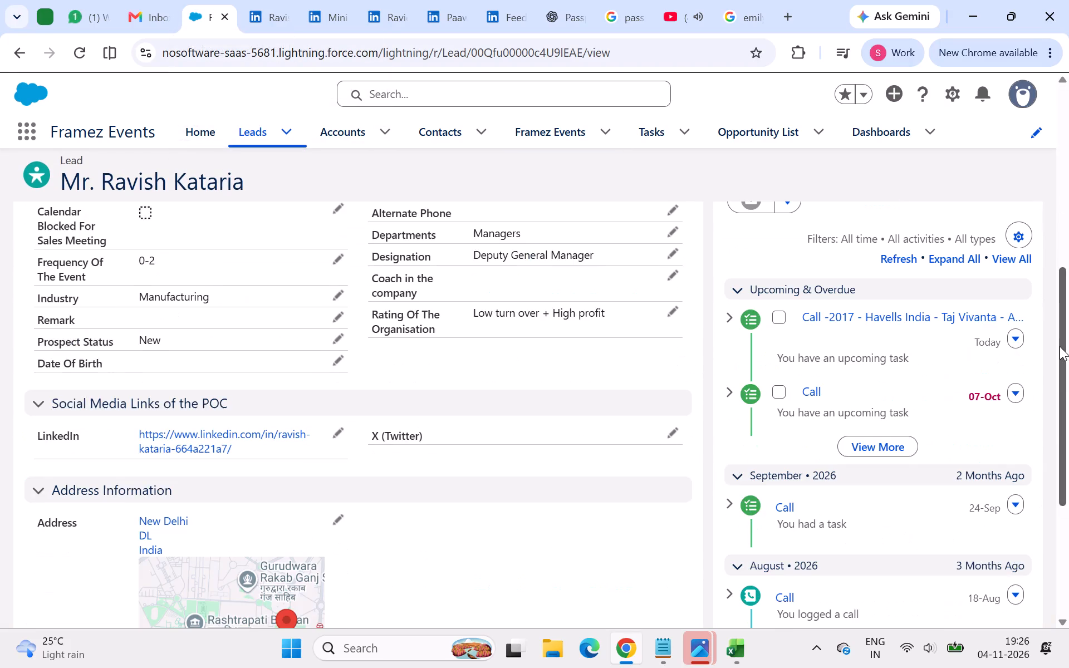
scroll(781, 510, "down", 2)
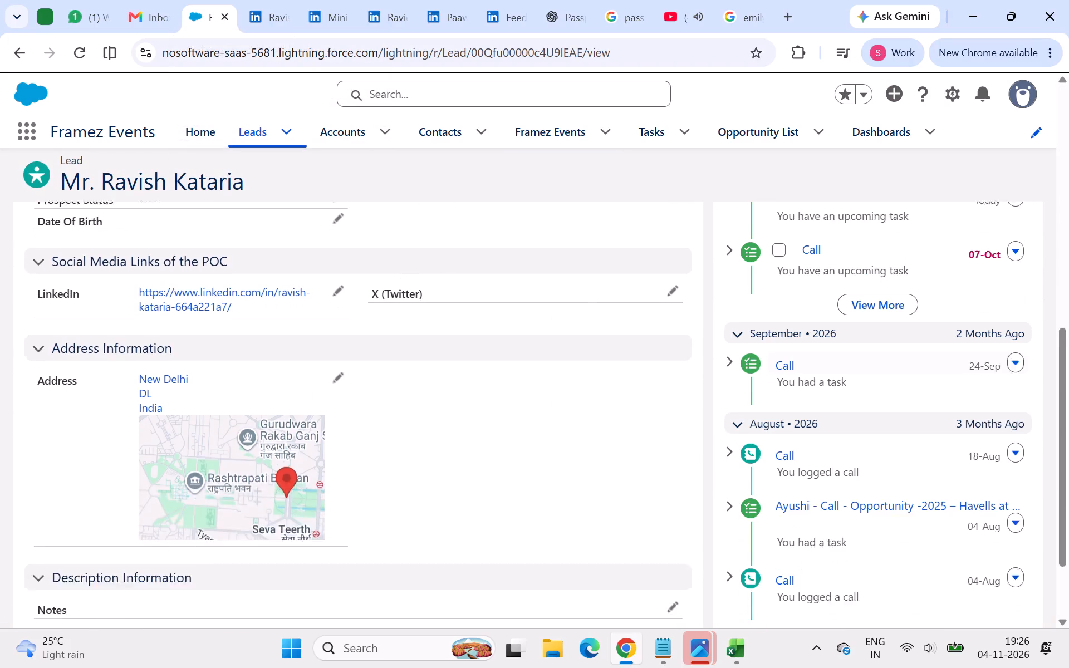
left_click(729, 431)
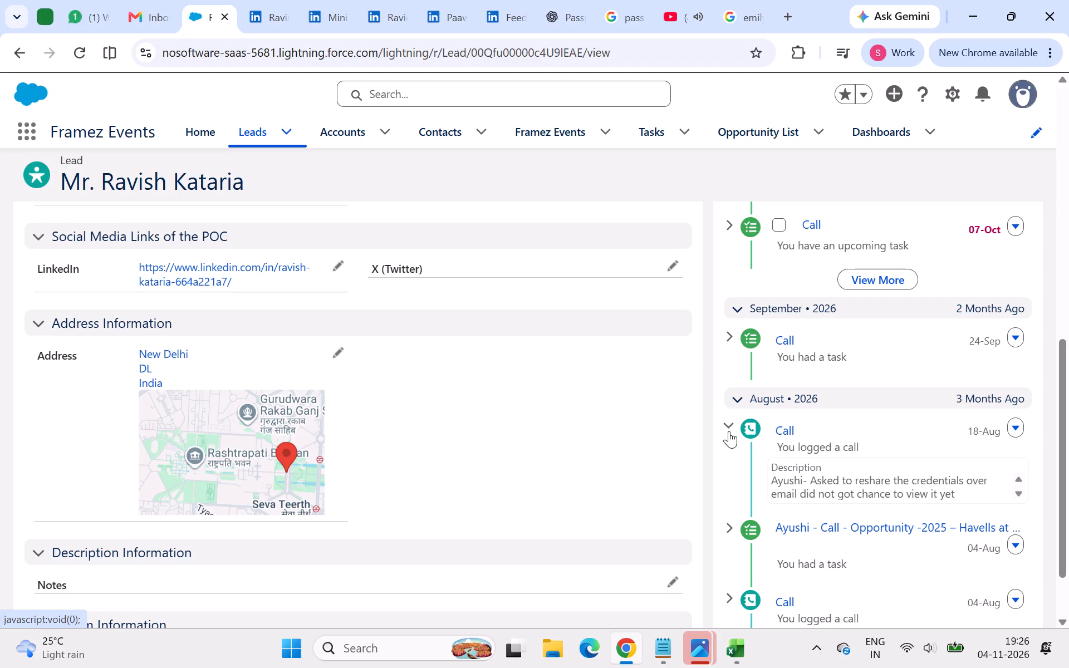
scroll(865, 422, "up", 8)
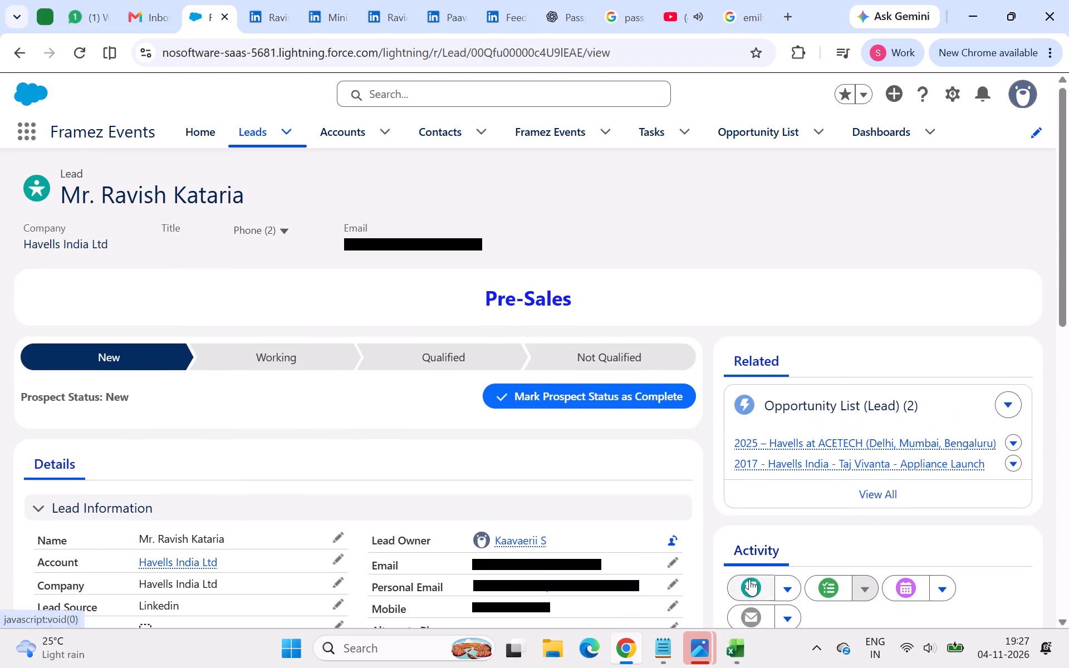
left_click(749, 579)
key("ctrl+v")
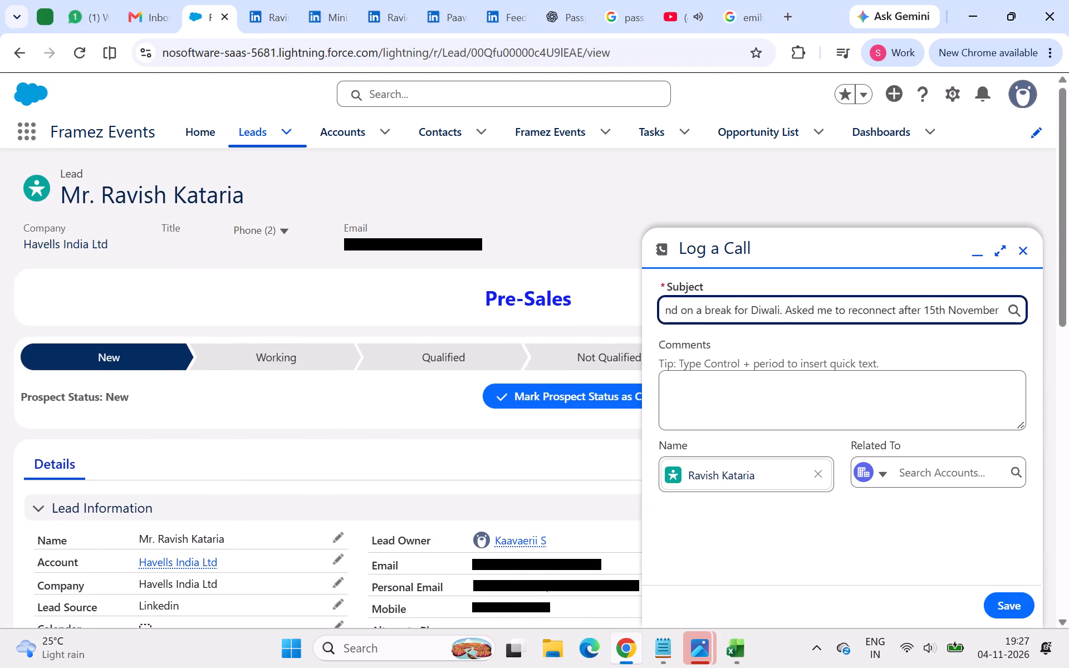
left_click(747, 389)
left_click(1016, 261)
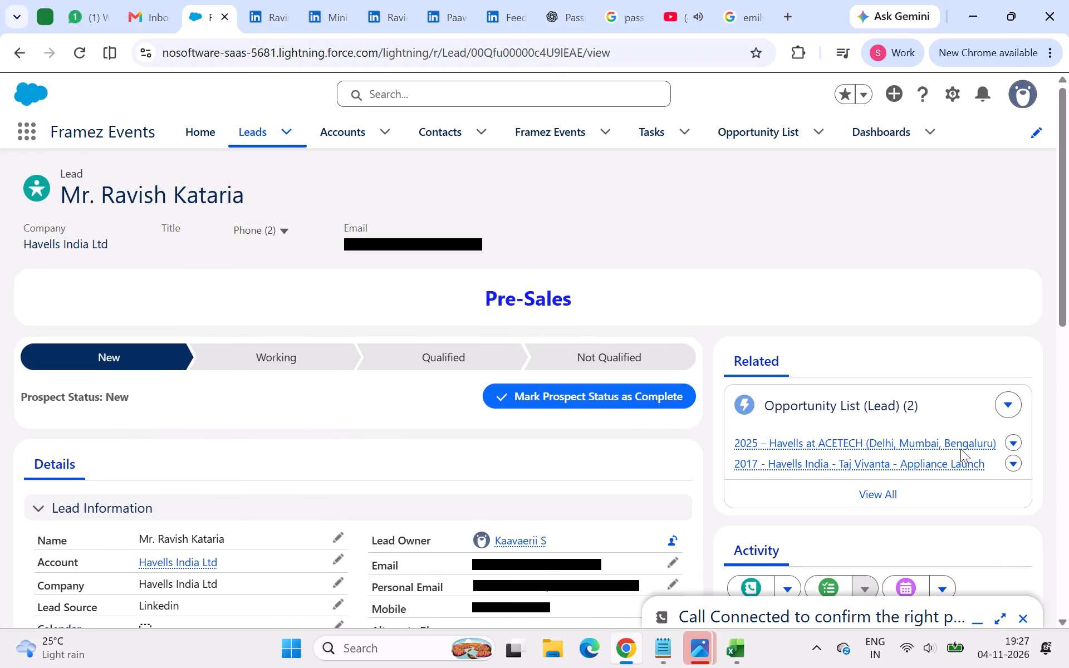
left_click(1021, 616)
Log the Havells call with comment "He mentioned that he is currently occupied and on a break for Diwali. Asked me to call back after 15th November".
left_click(742, 581)
left_click(763, 404)
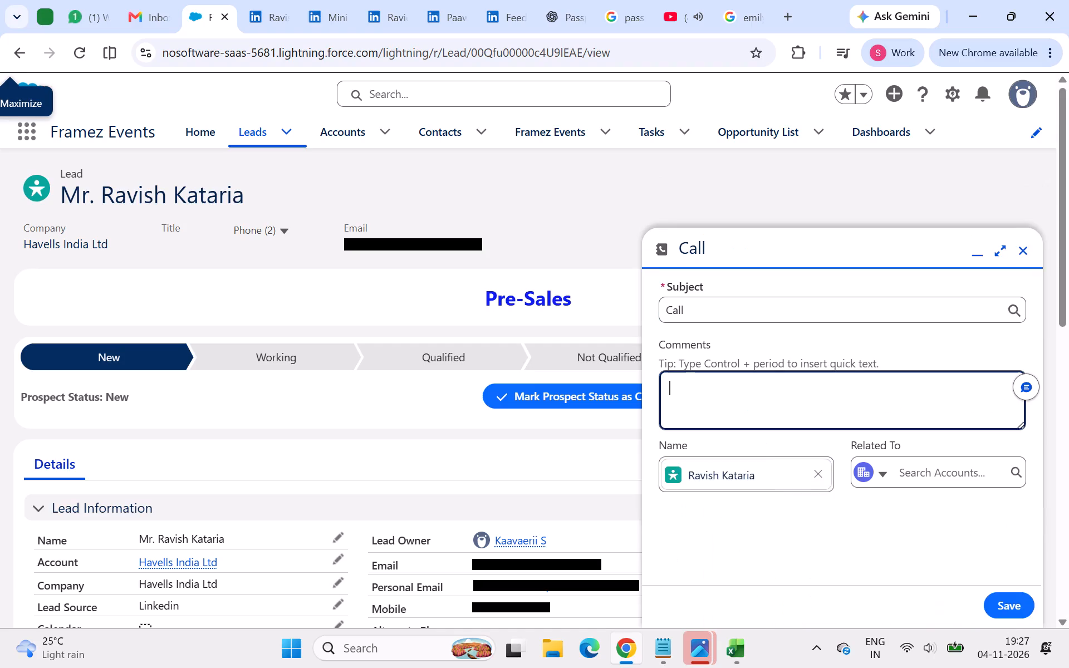
key("ctrl+v")
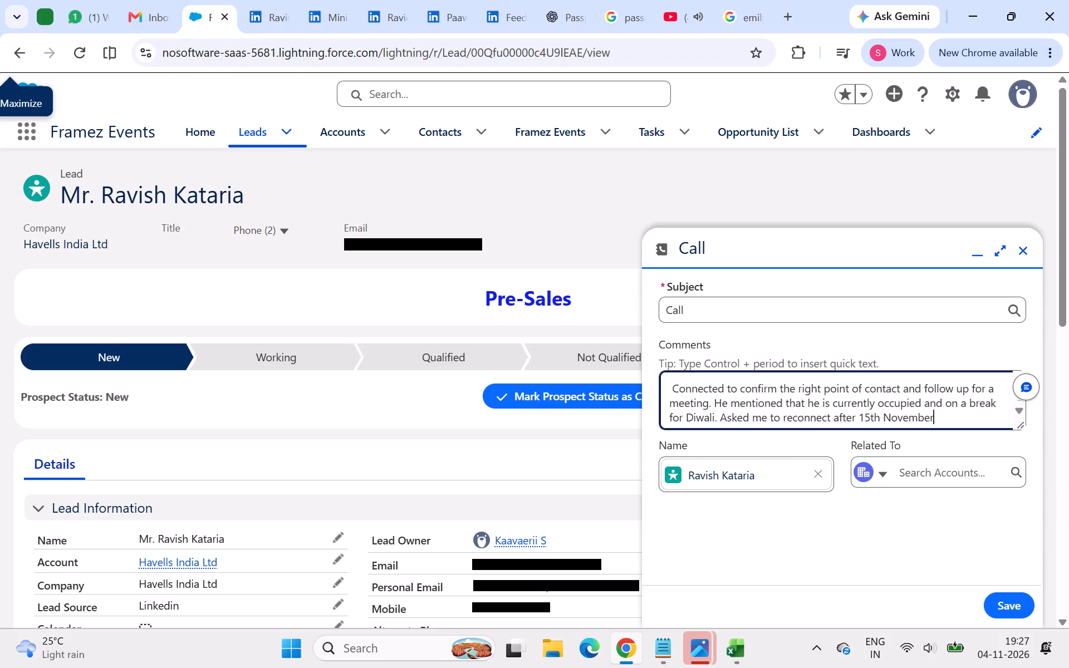
left_click_drag(714, 405, 643, 381)
key("BackSpace")
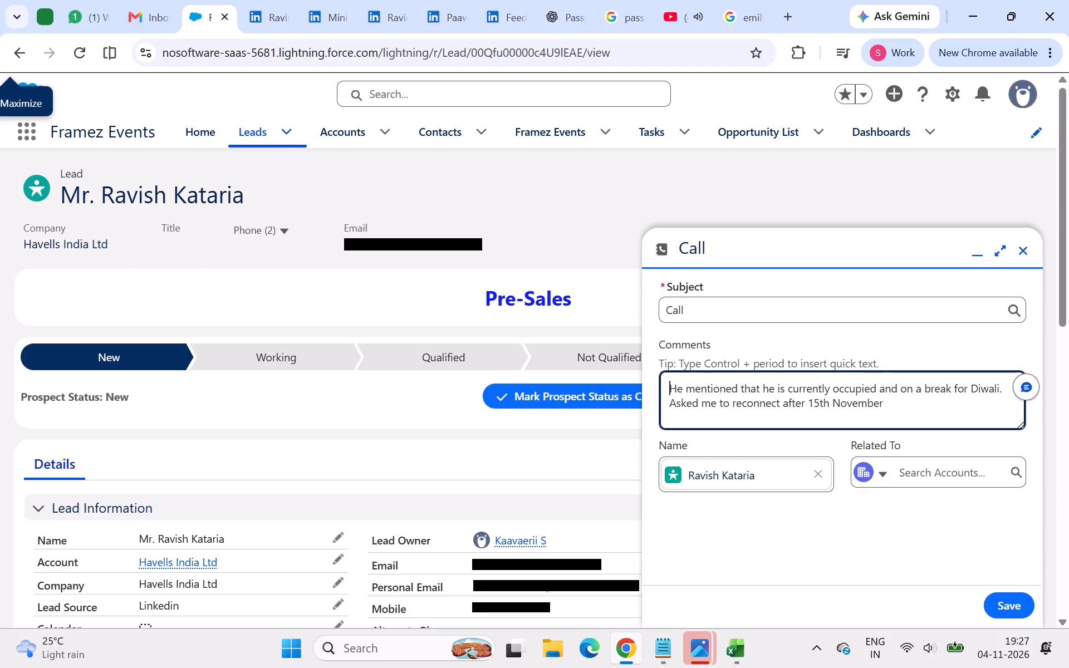
double_click(749, 401)
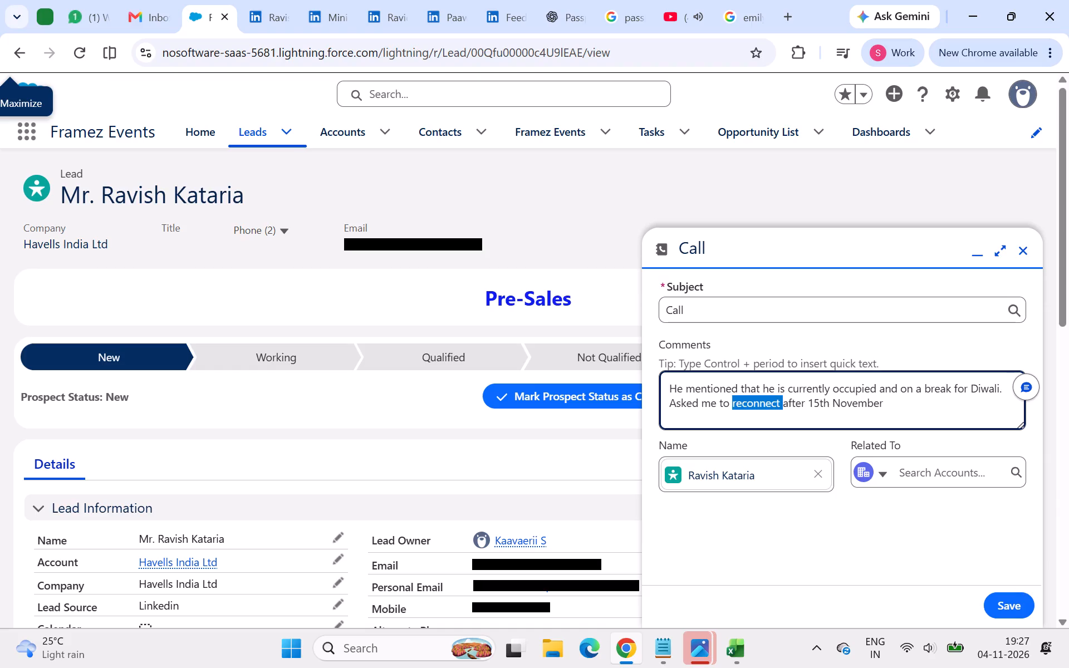
type("call back")
key("space")
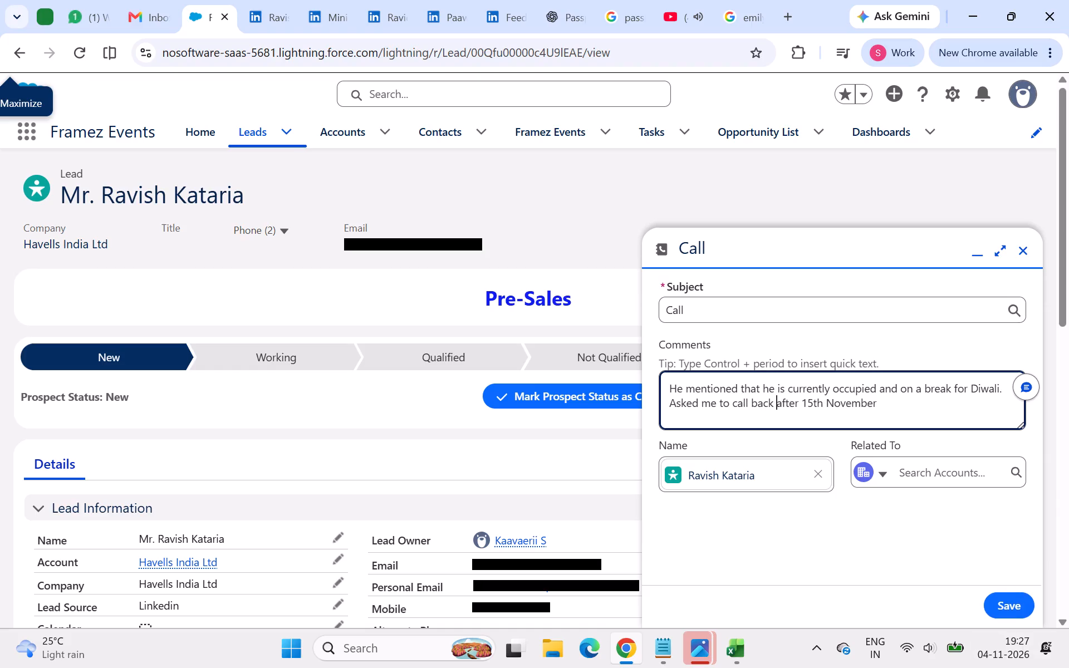
left_click(1003, 611)
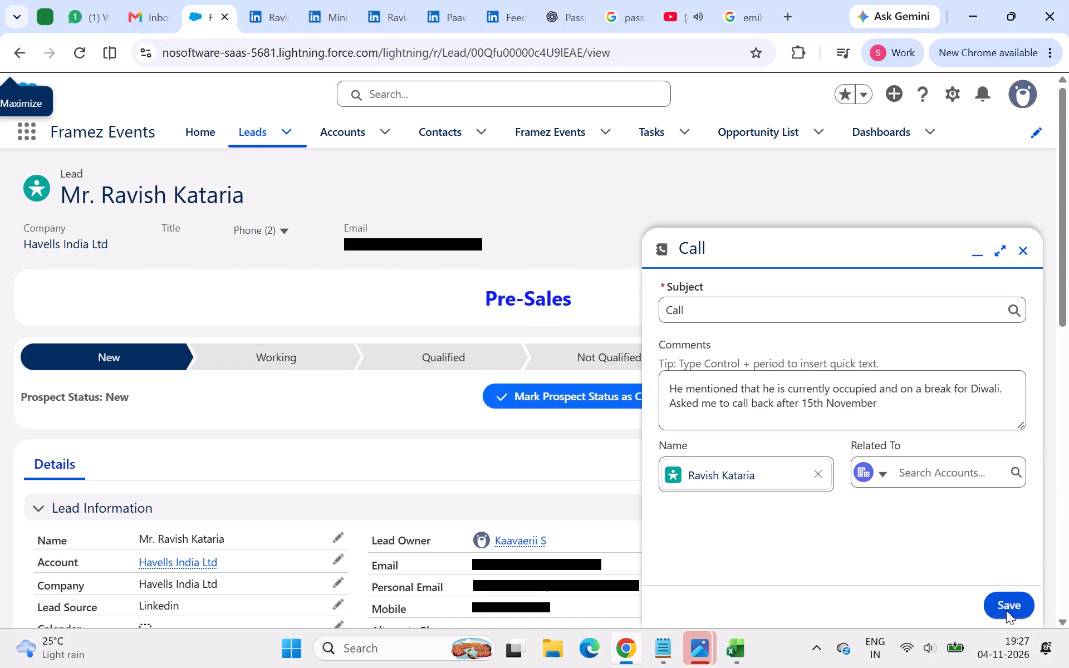
left_click(730, 283)
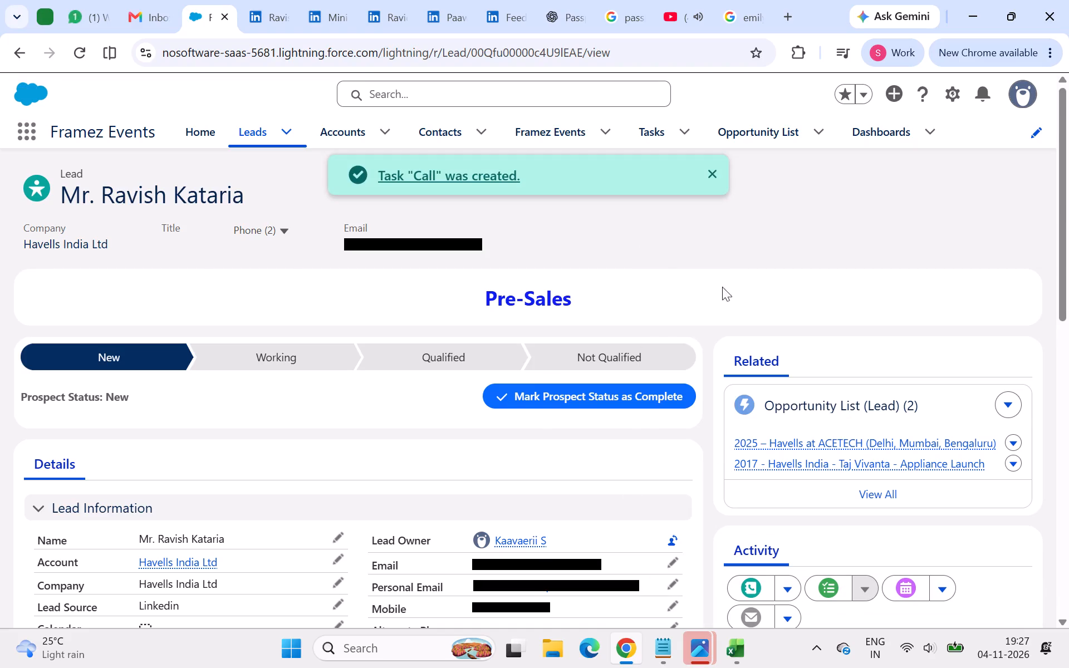
Open the notifications and look through the assigned call tasks.
left_click(979, 95)
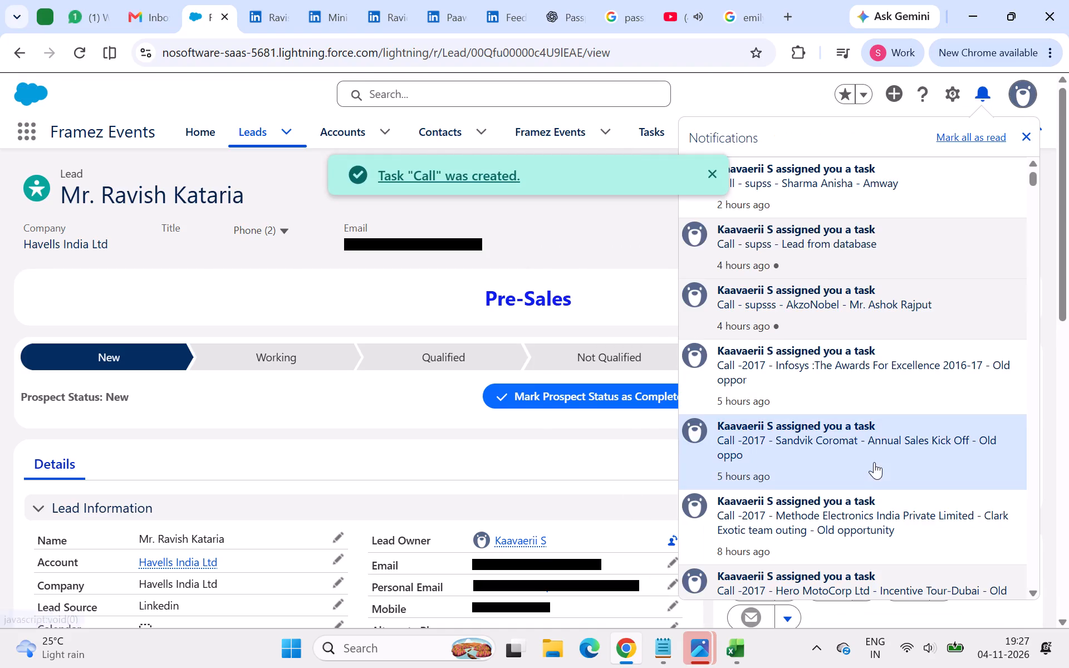
scroll(874, 462, "down", 4)
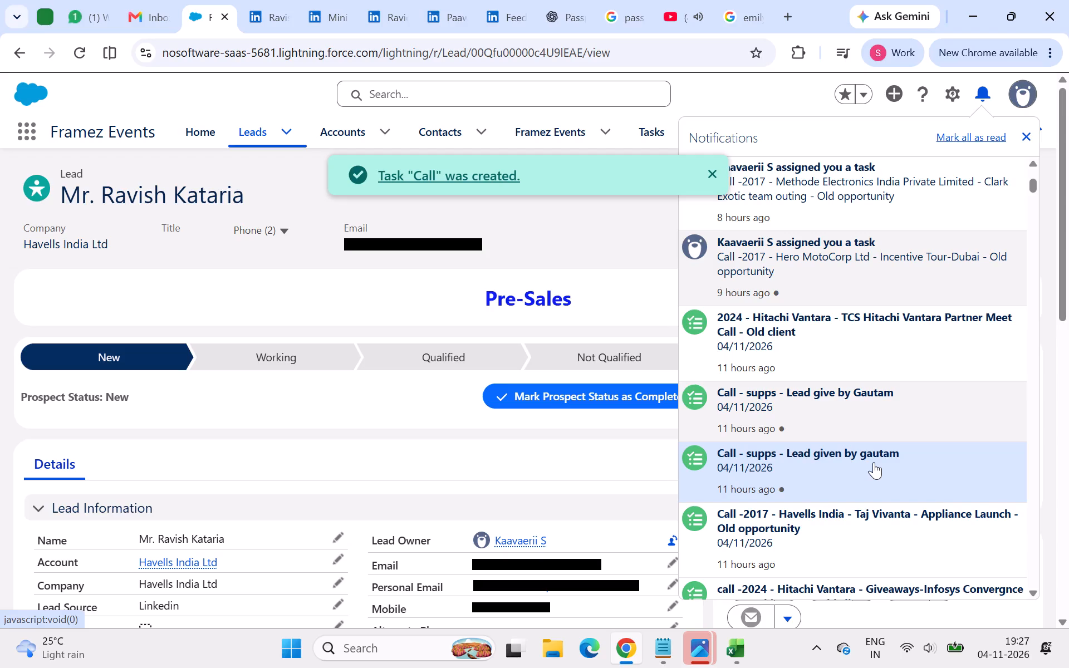
Switch to the YouTube music mix and return to the Havells India lead.
left_click(684, 3)
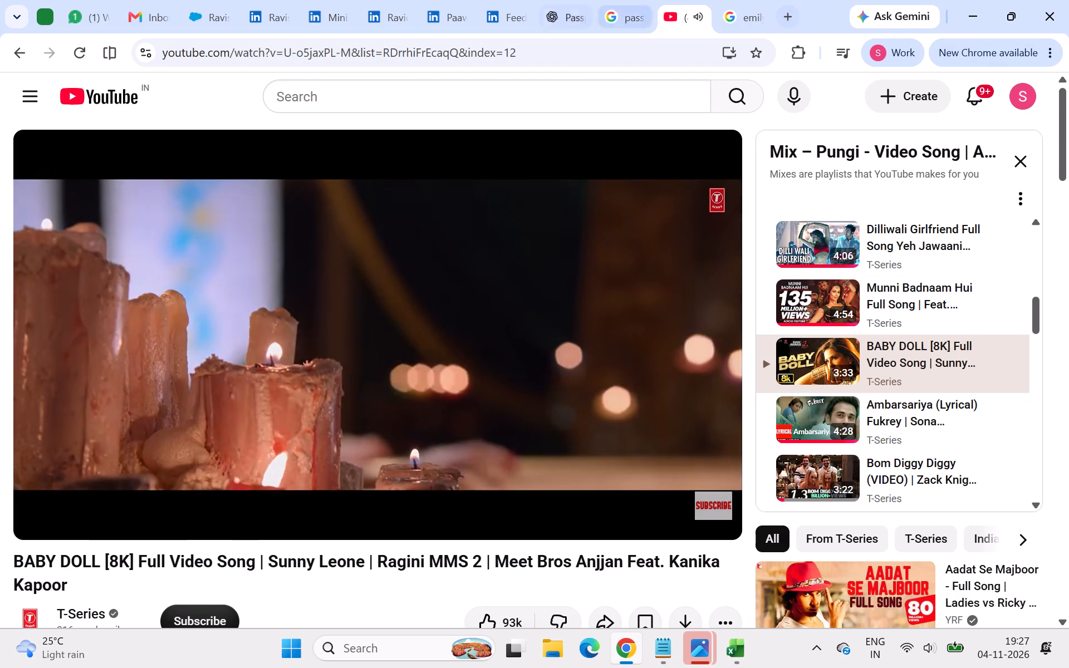
left_click(199, 1)
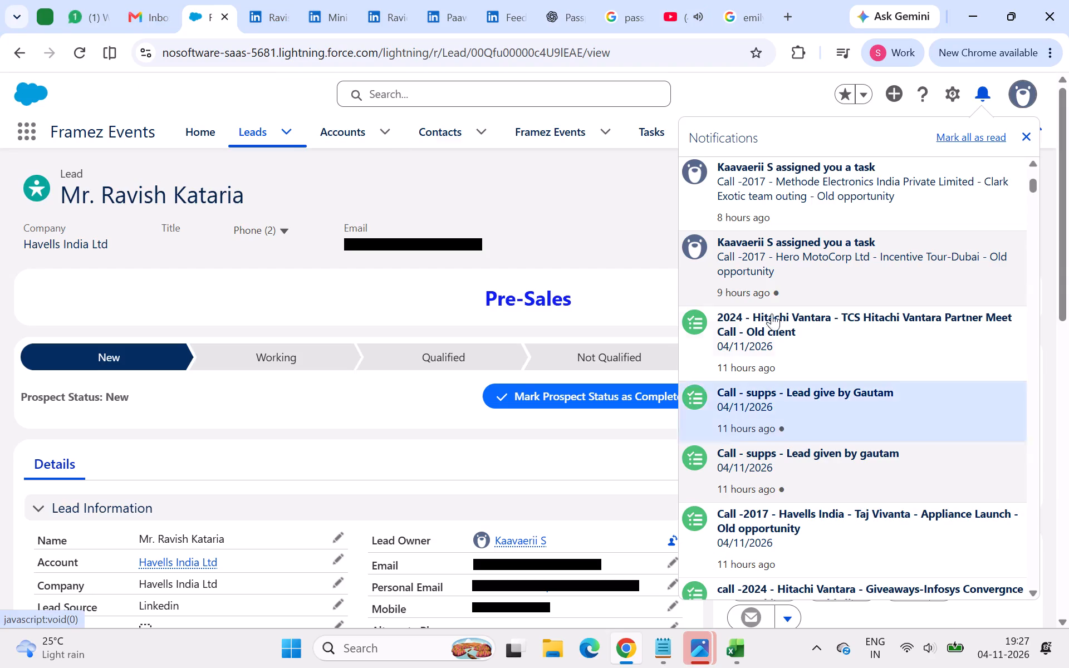
Find the 2017 Hero MotoCorp Ltd Incentive Tour-Dubai call task in the notifications and open its lead record.
scroll(837, 392, "down", 2)
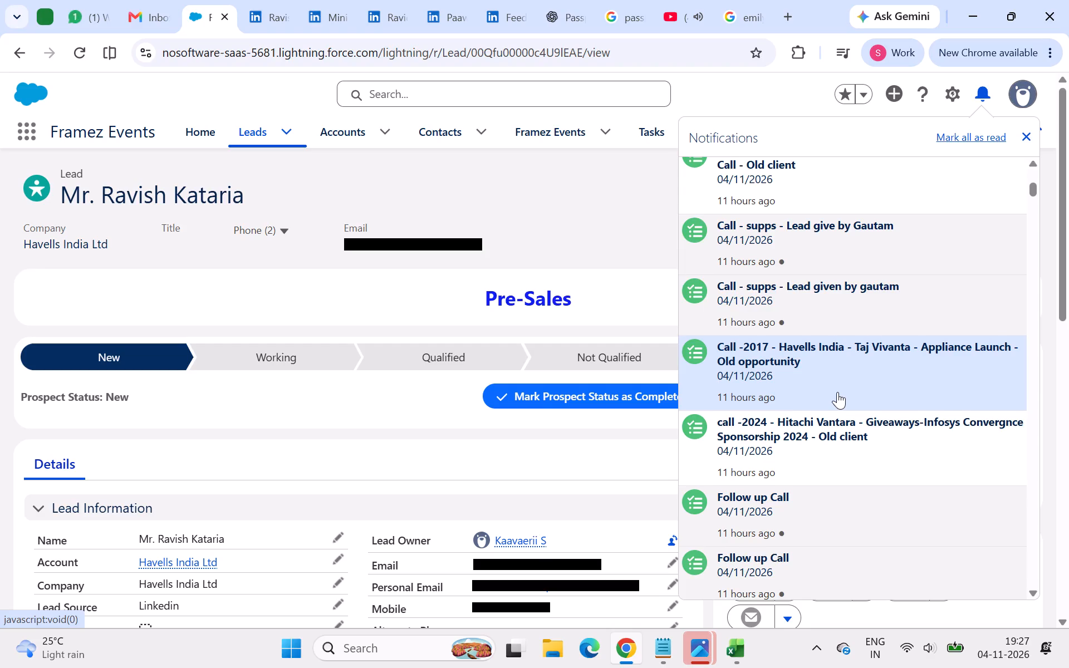
scroll(837, 392, "down", 2)
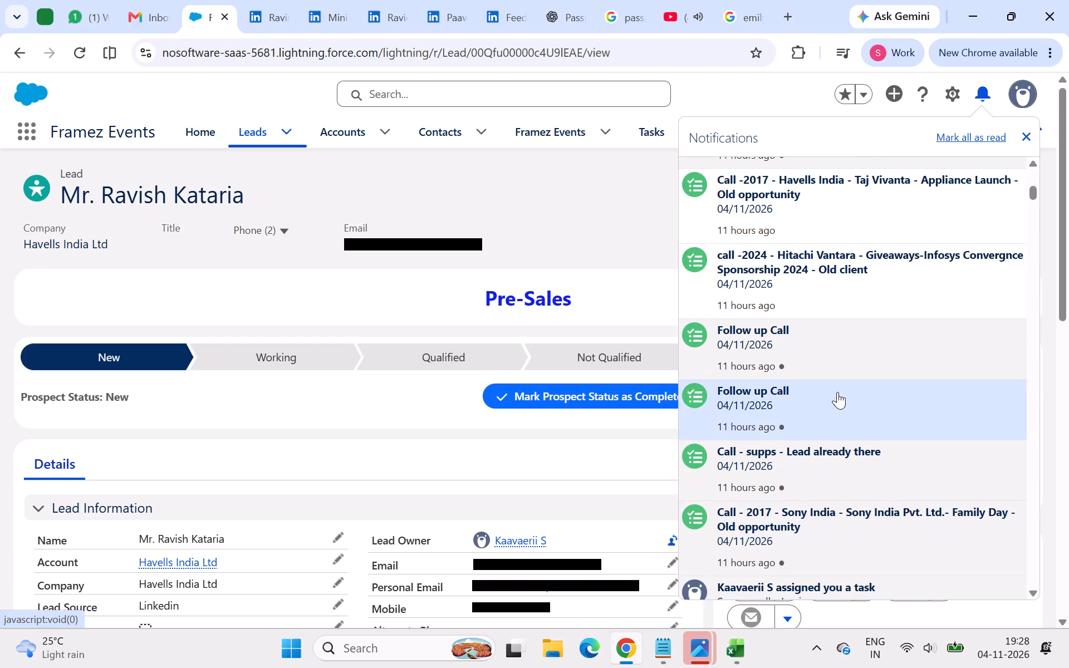
scroll(837, 392, "down", 1)
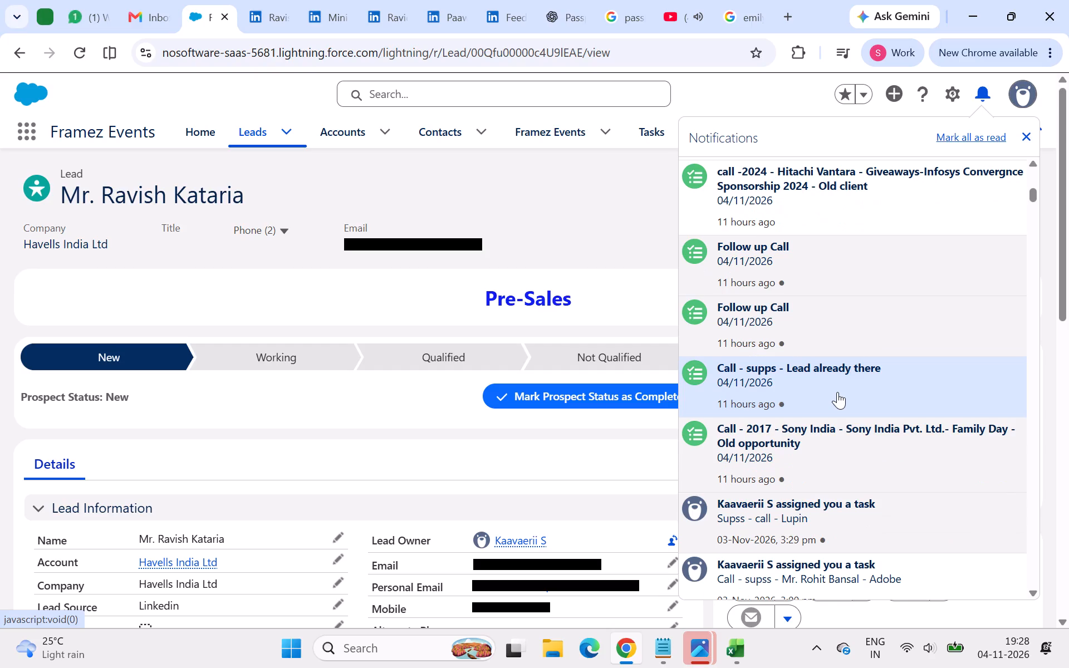
scroll(837, 392, "down", 2)
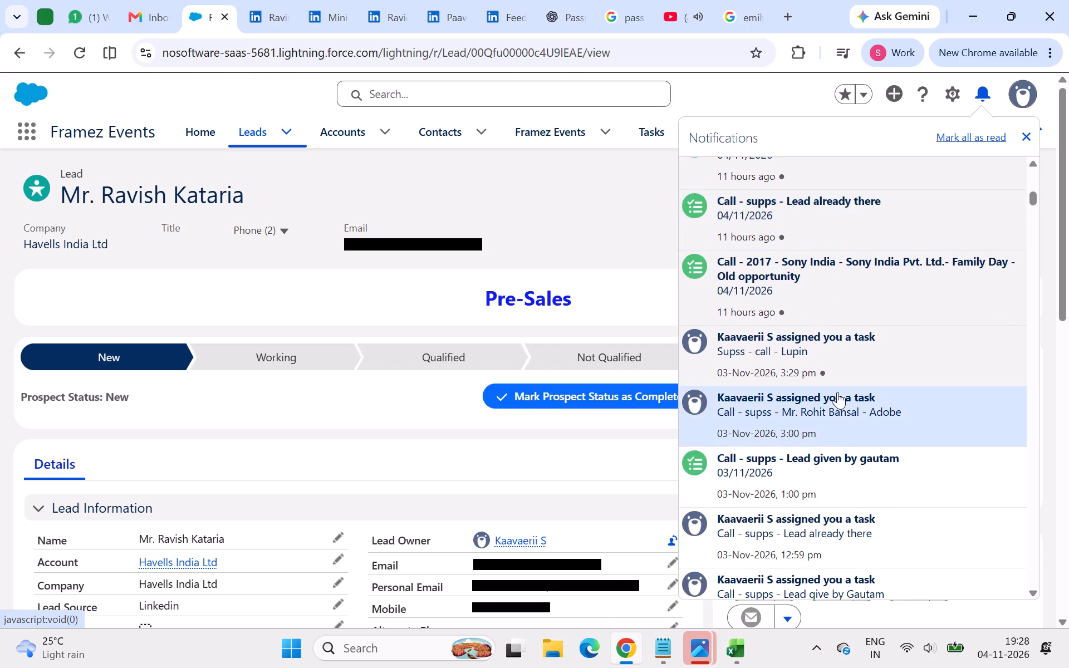
scroll(837, 392, "up", 5)
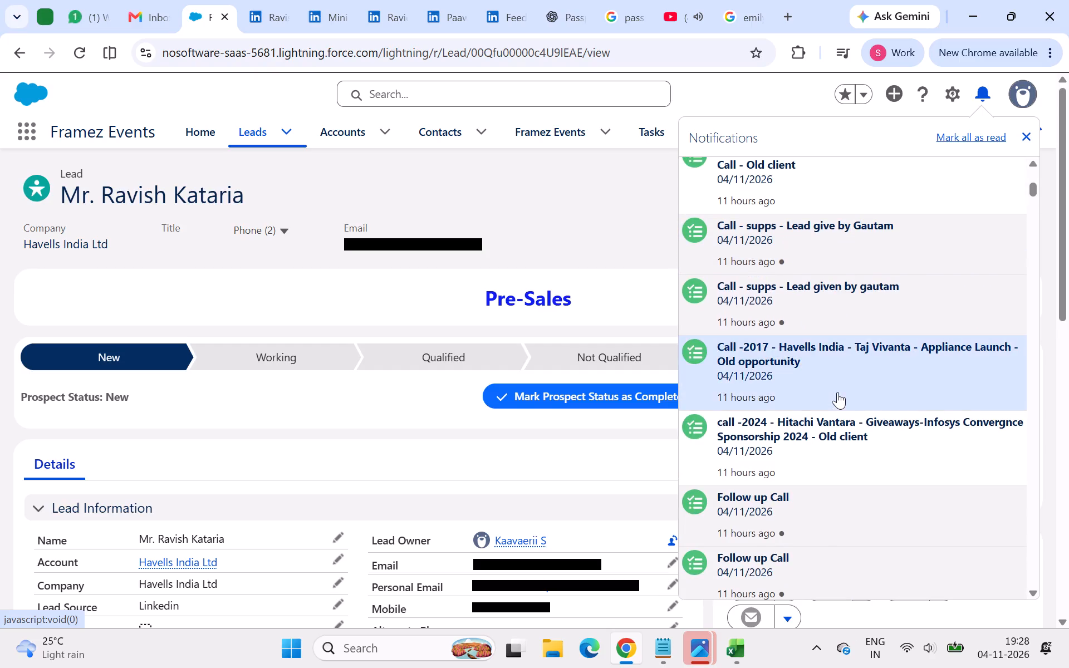
scroll(837, 392, "up", 2)
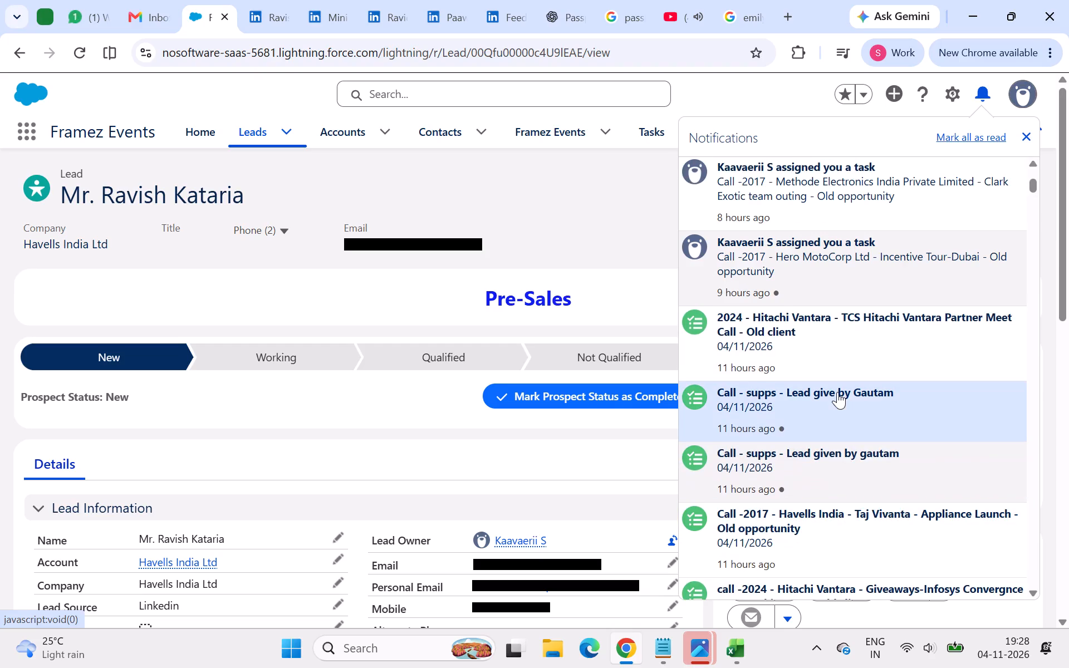
scroll(837, 392, "up", 2)
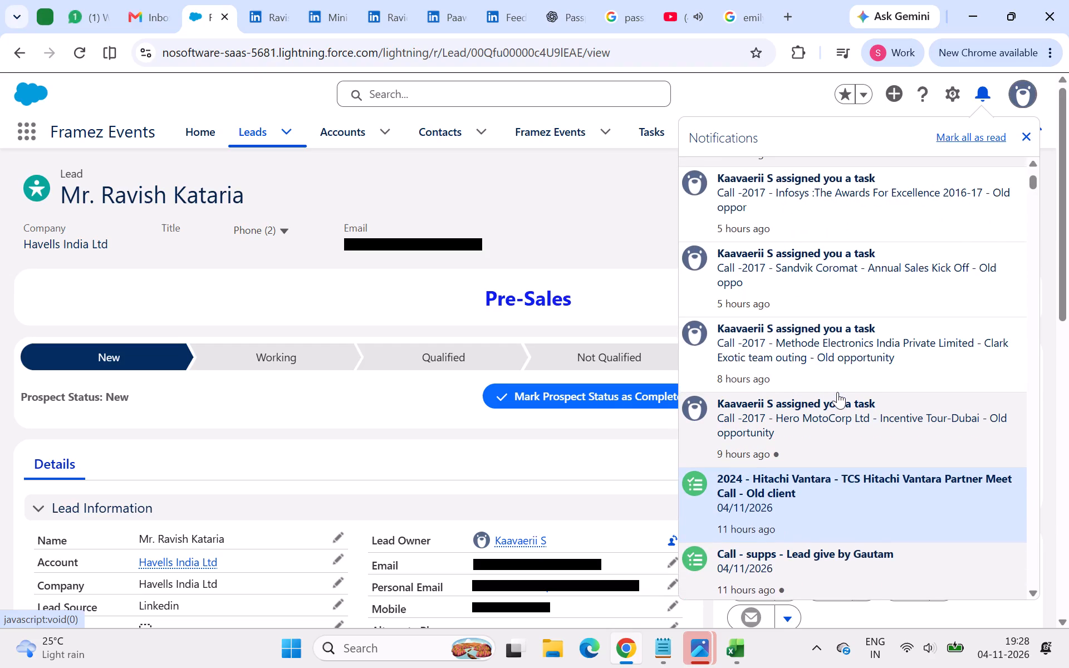
left_click(836, 419)
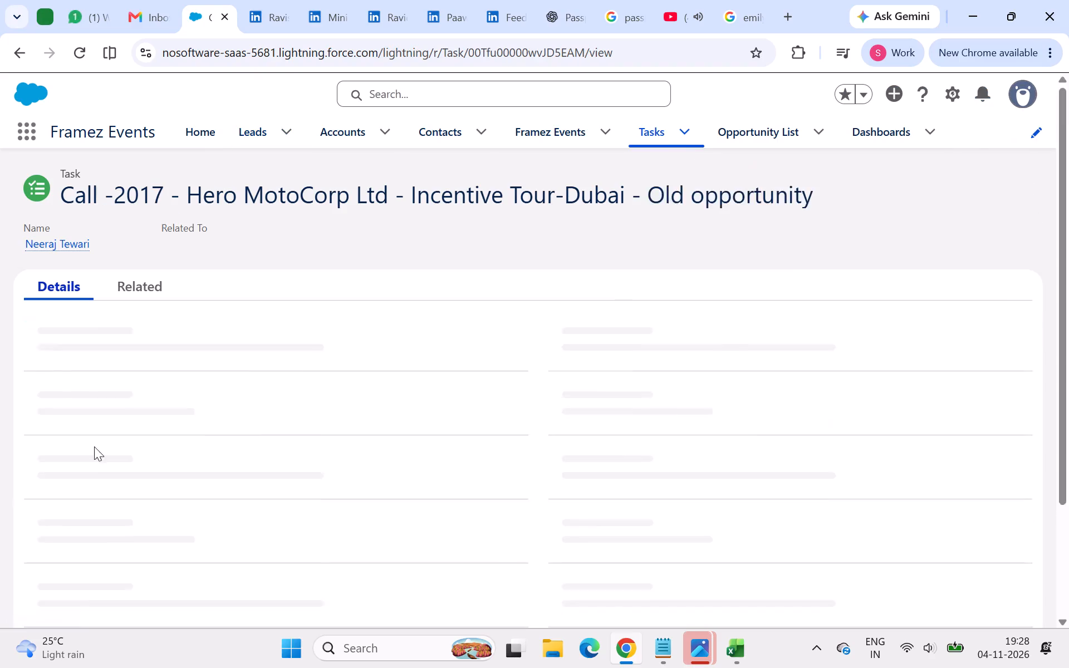
left_click(261, 412)
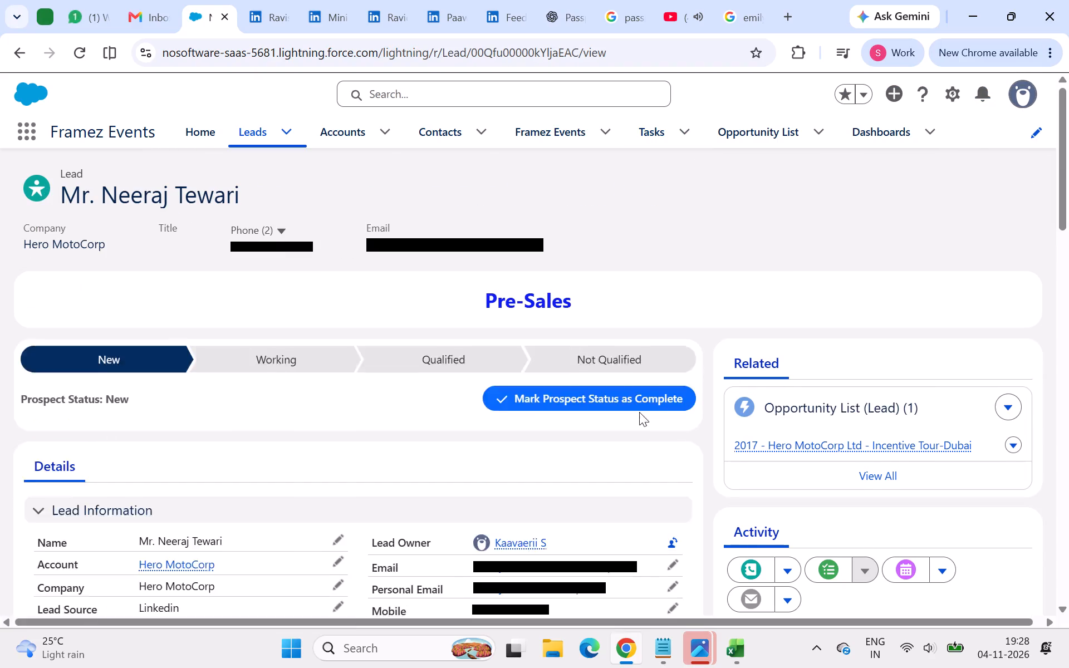
View the Hero MotoCorp lead's LinkedIn profile and return to the lead record.
scroll(639, 412, "down", 6)
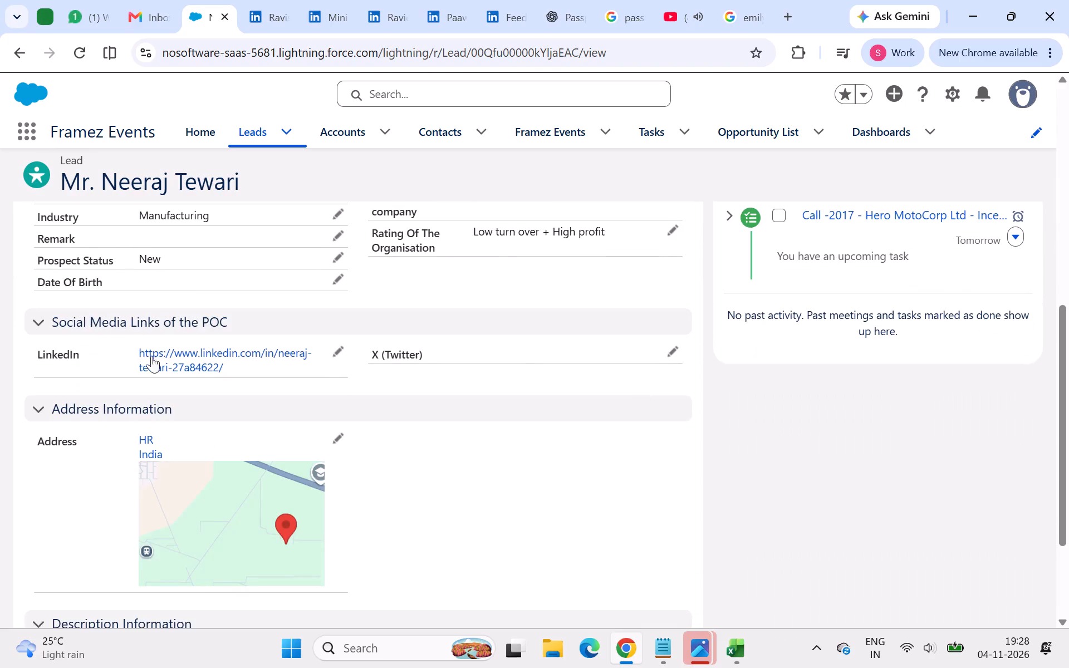
left_click(167, 359)
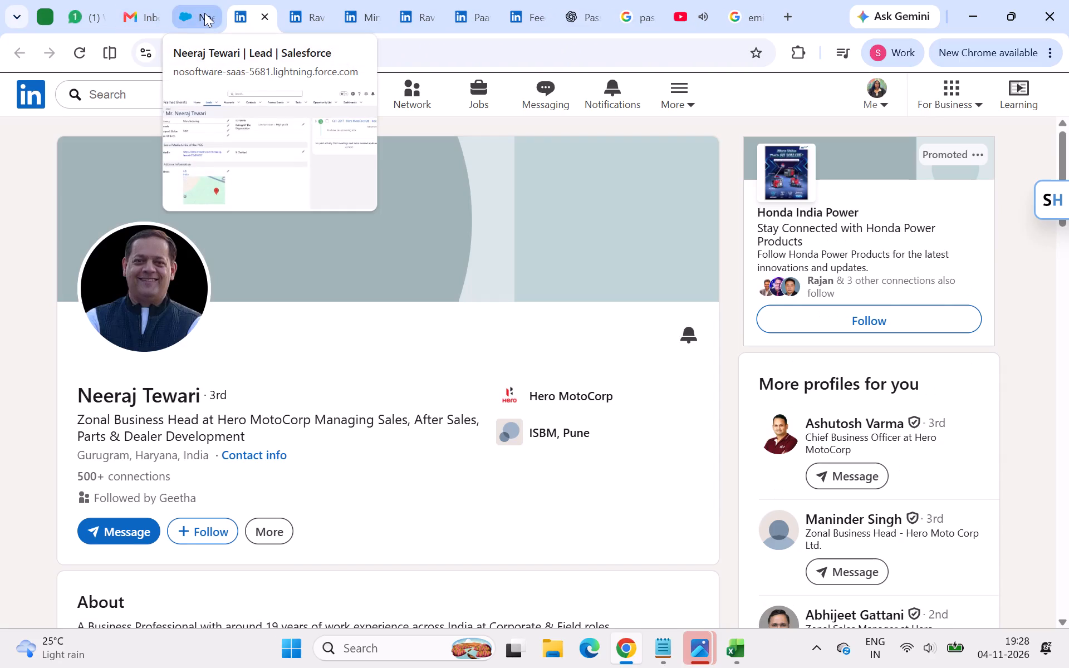
left_click(185, 16)
Log the Hero MotoCorp call with comment "was a little rude and said he doesnt recall framez and asked to share credentials".
scroll(600, 283, "up", 4)
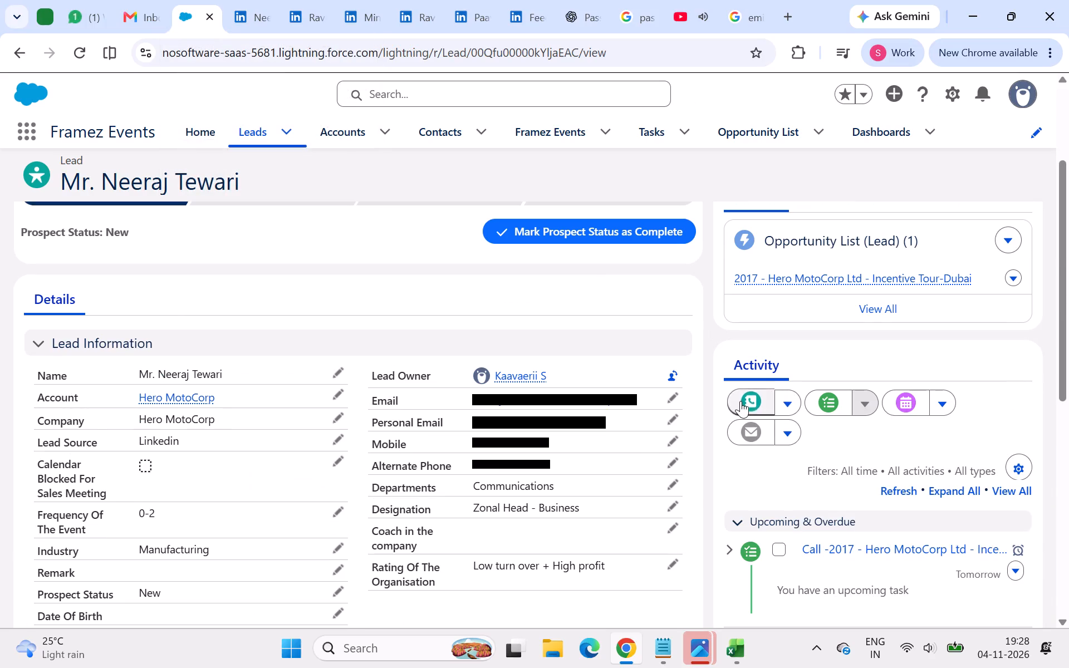
left_click(741, 401)
left_click(705, 414)
type("was a little rude and said he")
key("space")
type("doesnt recall framez and asked t")
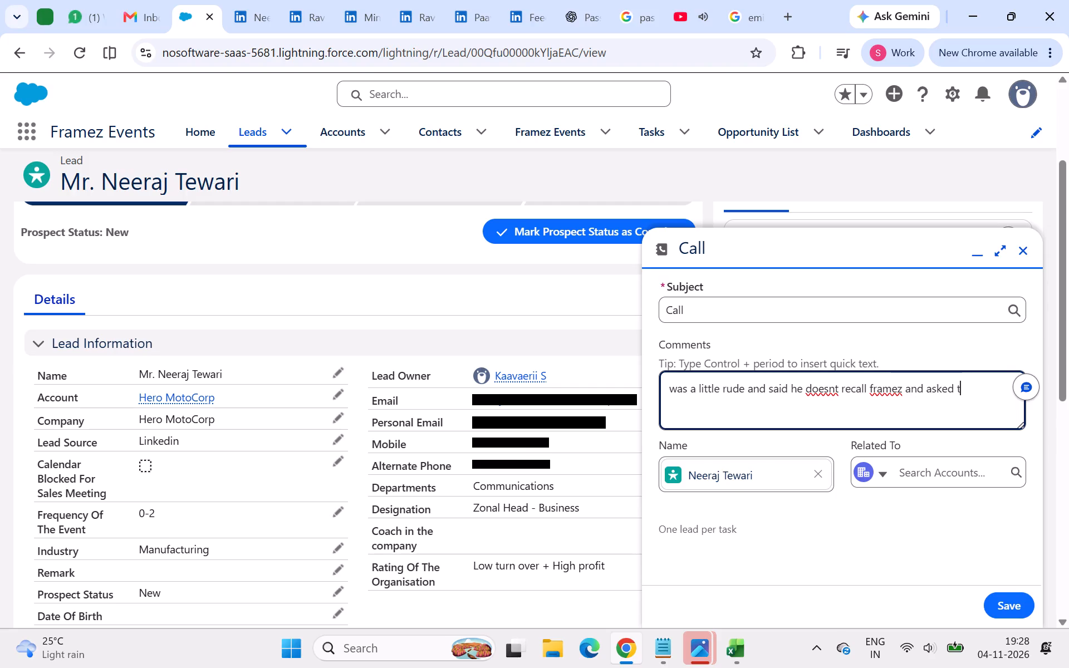
type("o share credentials")
key("space")
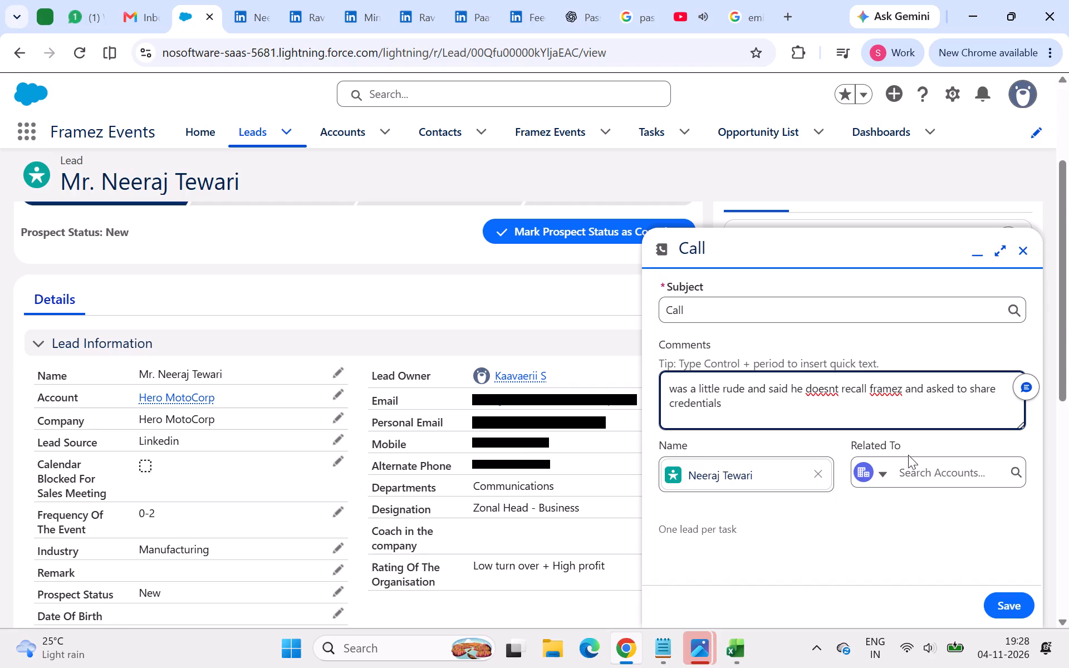
left_click(1001, 613)
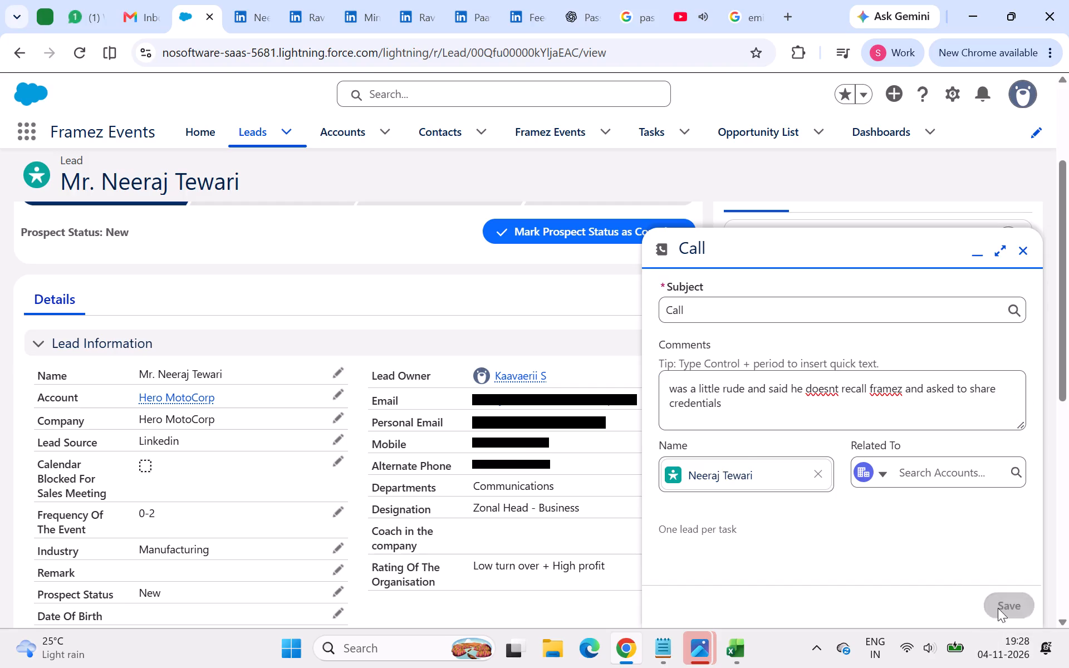
scroll(543, 370, "down", 1)
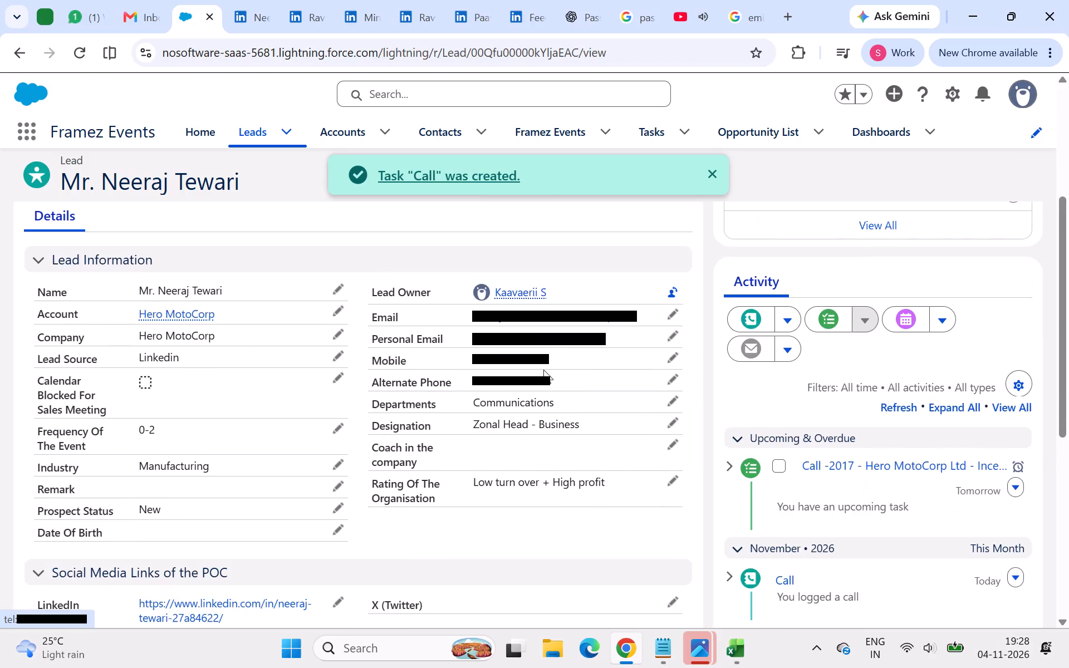
Go to the Home dashboard and refresh the My Call Logs figure.
left_click(206, 131)
scroll(644, 416, "down", 6)
scroll(646, 420, "up", 5)
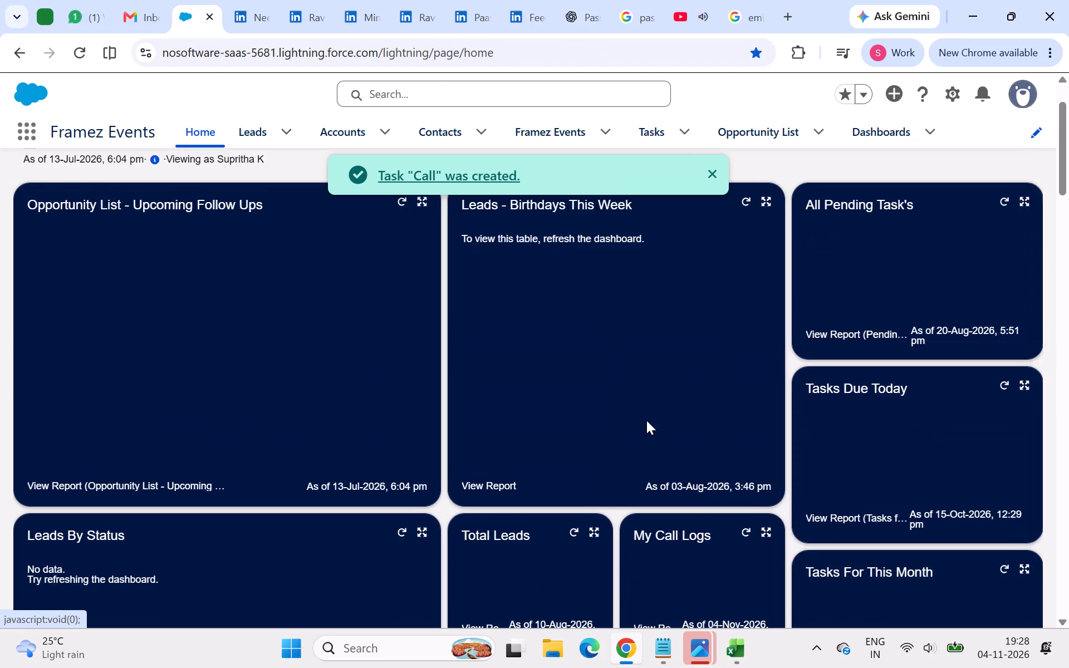
left_click(747, 533)
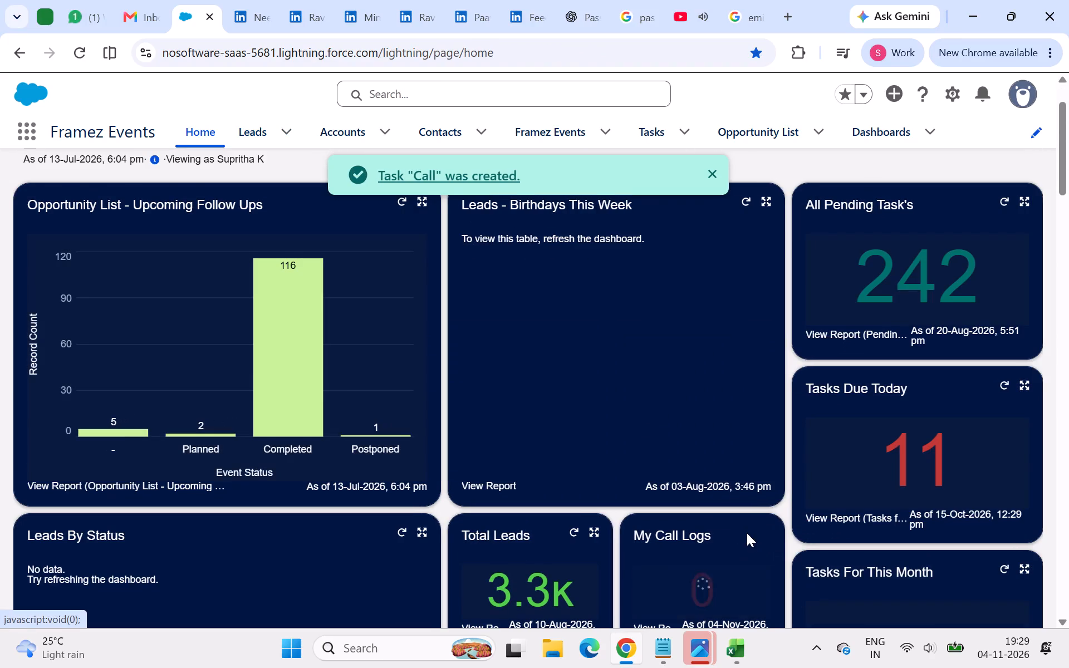
scroll(747, 533, "down", 2)
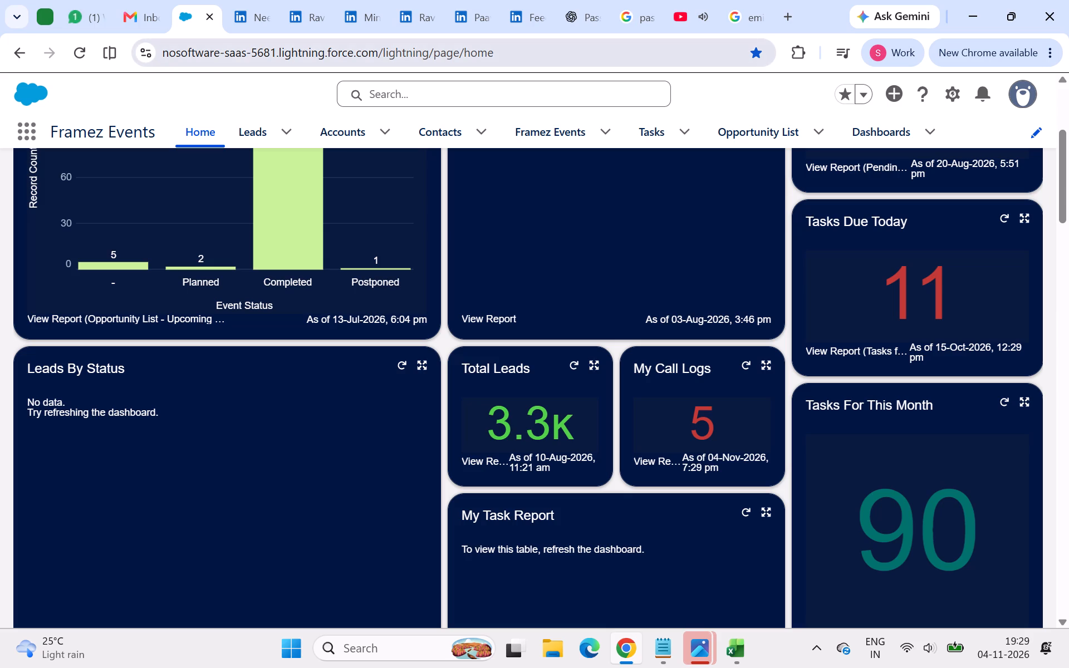
Switch to YouTube.
left_click(679, 11)
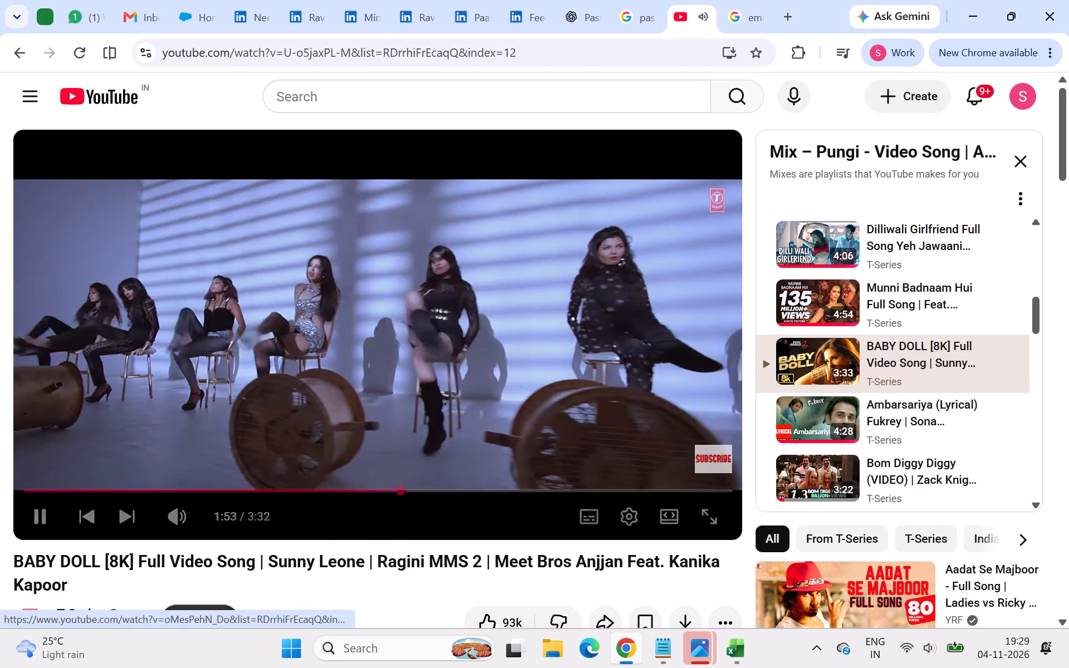
Return to Salesforce, open the assigned task "Call - supss - Lead from database" from the notifications, and open its linked lead.
left_click(180, 12)
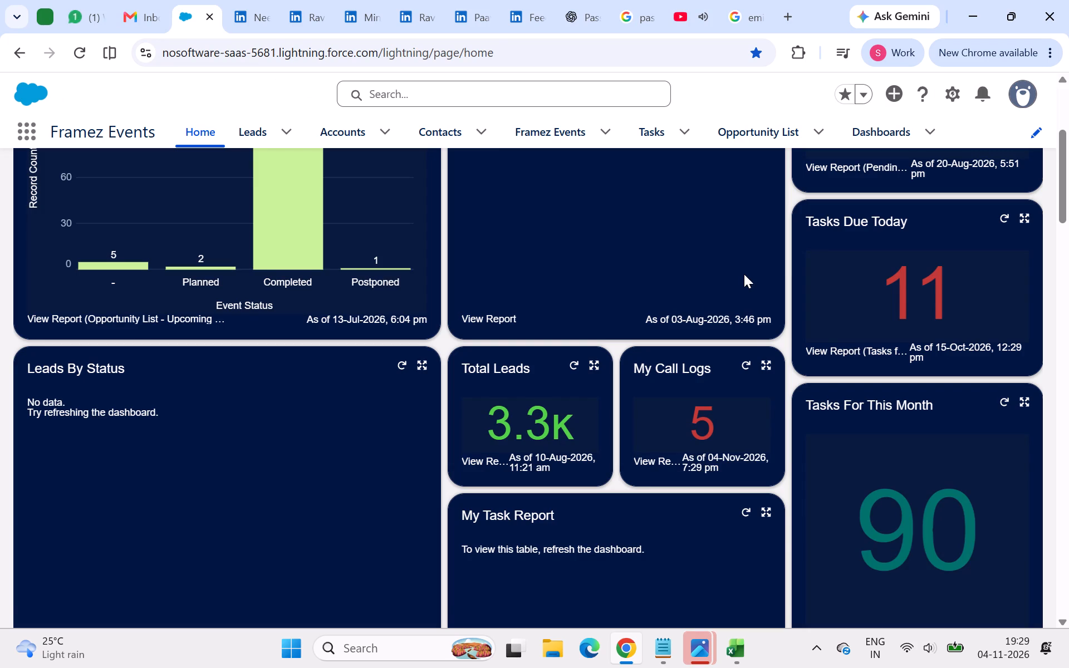
scroll(769, 371, "up", 5)
left_click(983, 90)
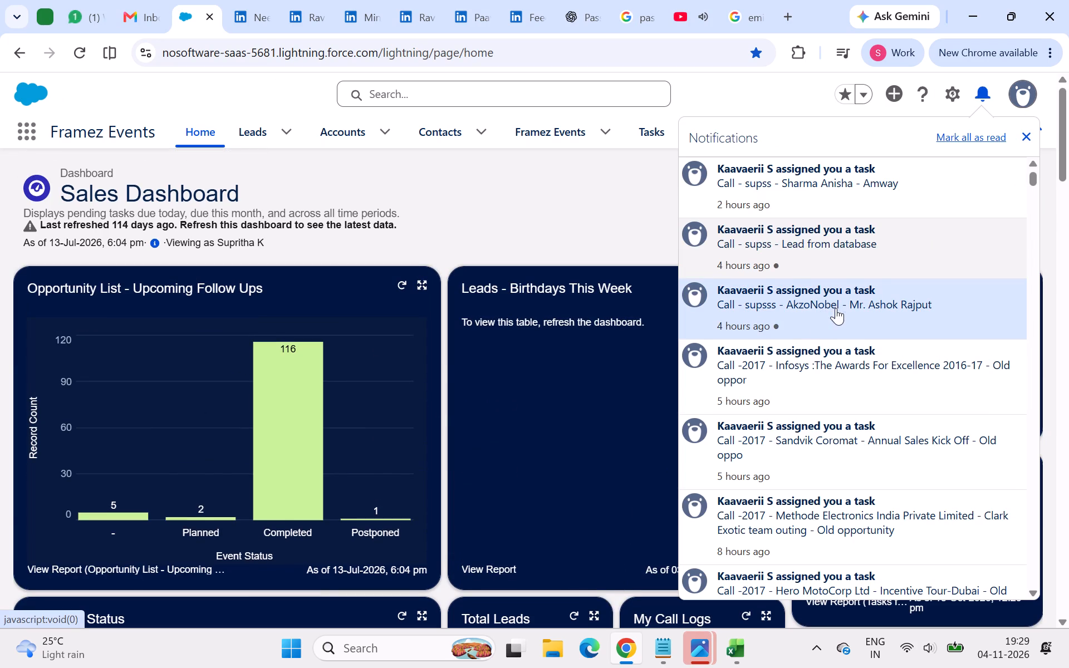
left_click(802, 252)
left_click(245, 401)
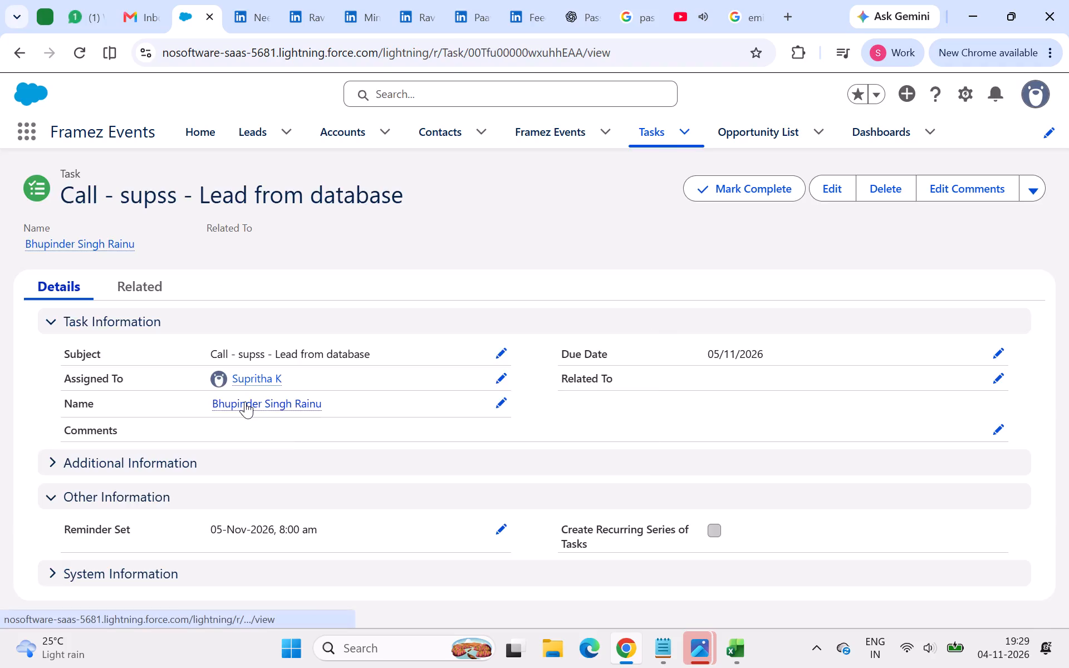
Log a call on the Alkem Laboratories lead with the comment "asked to share credentials".
scroll(245, 401, "down", 3)
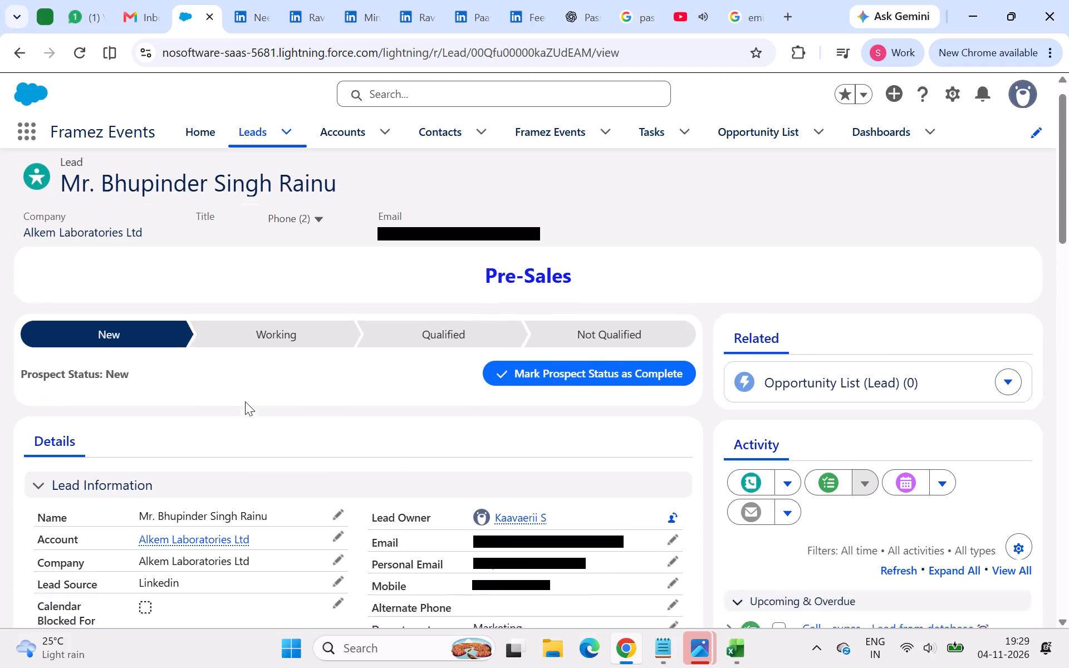
scroll(245, 401, "down", 2)
scroll(245, 401, "up", 4)
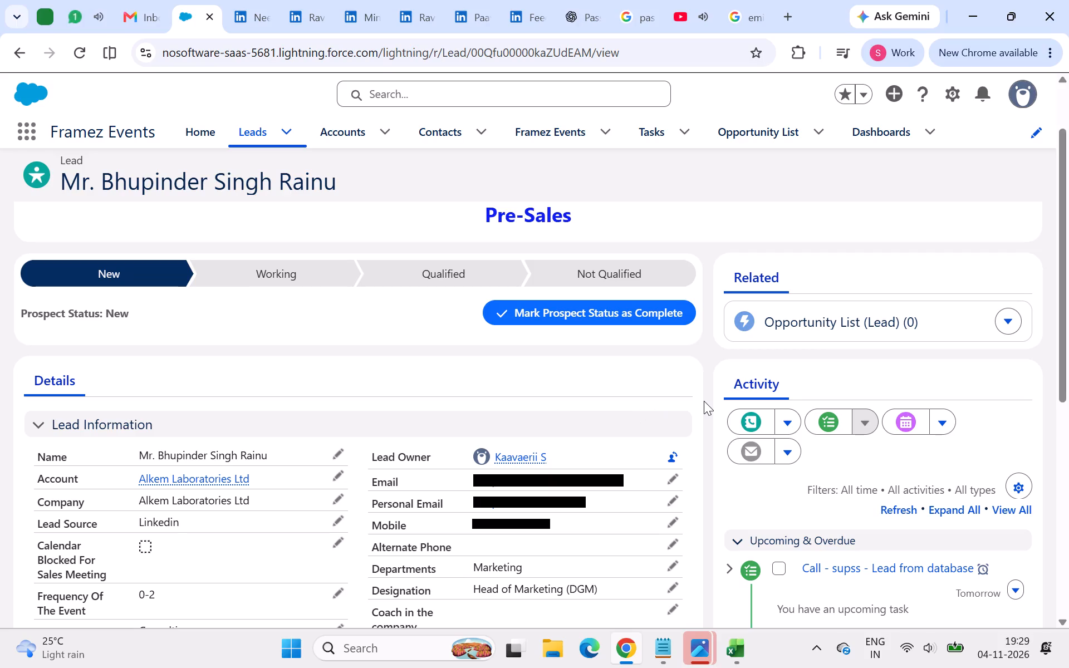
left_click(751, 428)
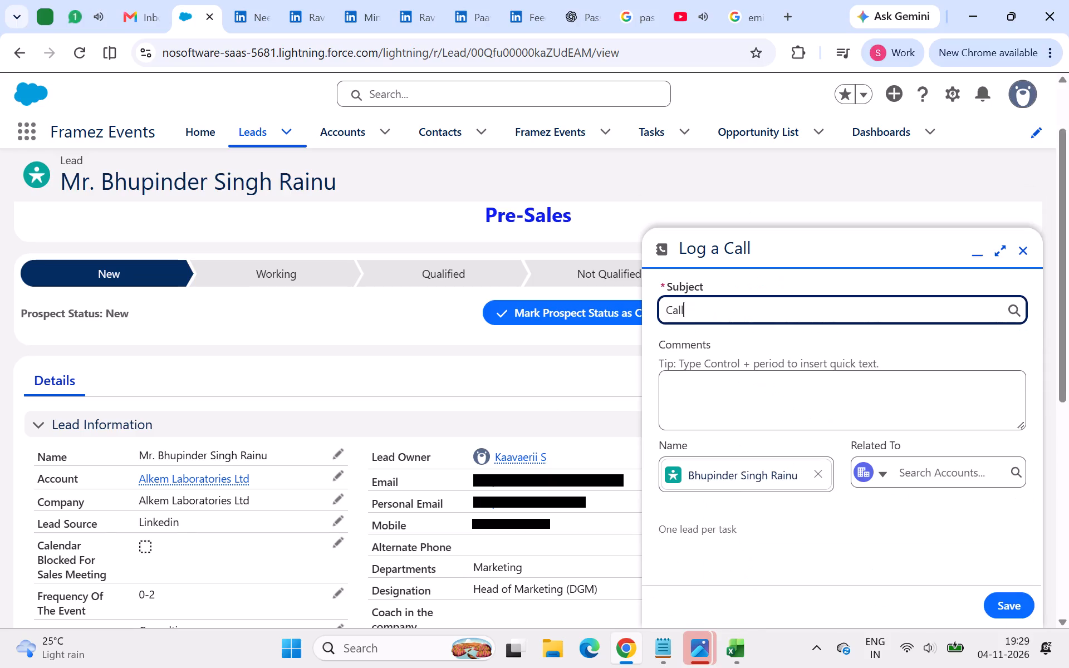
left_click(767, 417)
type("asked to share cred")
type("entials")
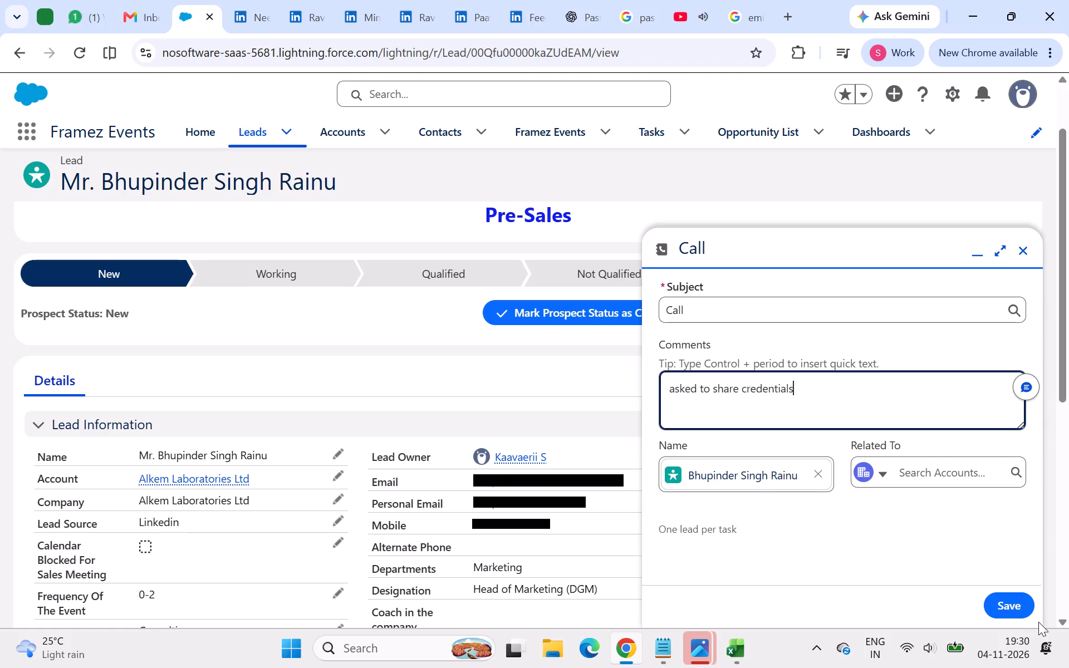
Save the Alkem Laboratories lead's call log with the comment "asked to share credentials".
left_click(1014, 620)
left_click(1009, 606)
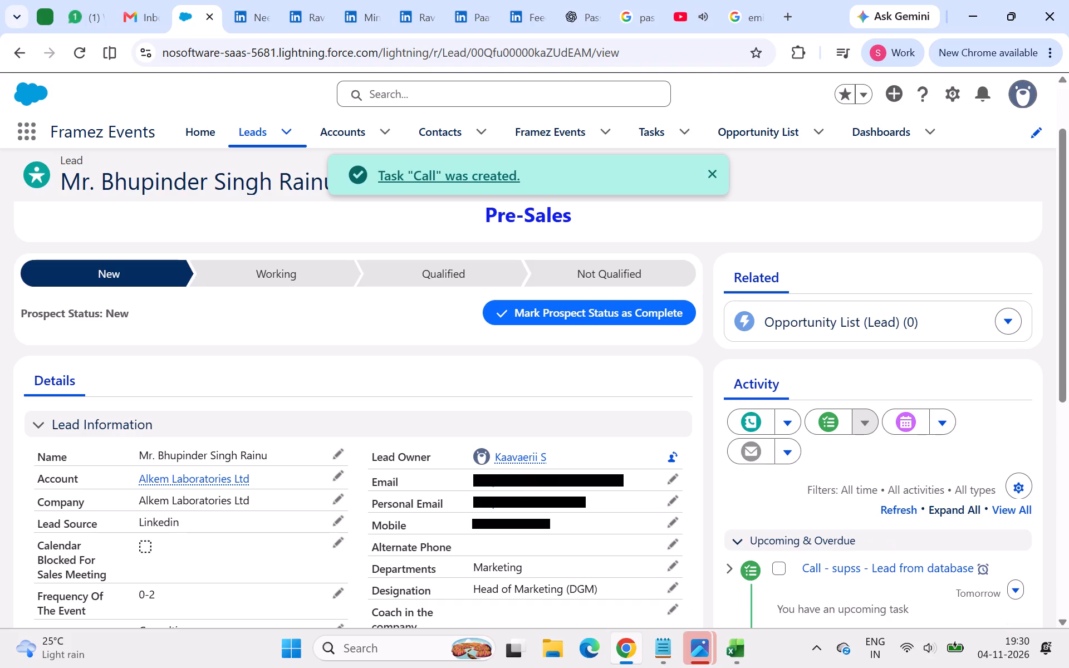
Return to the Home dashboard and refresh My Call Logs again.
left_click(208, 125)
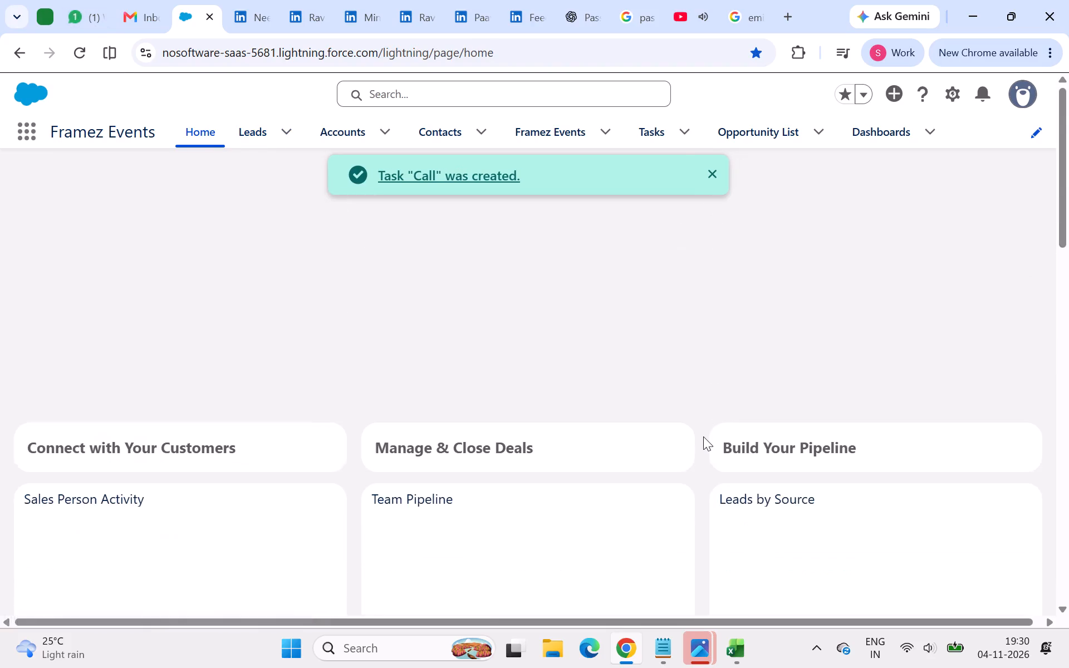
scroll(703, 436, "down", 4)
scroll(703, 436, "up", 5)
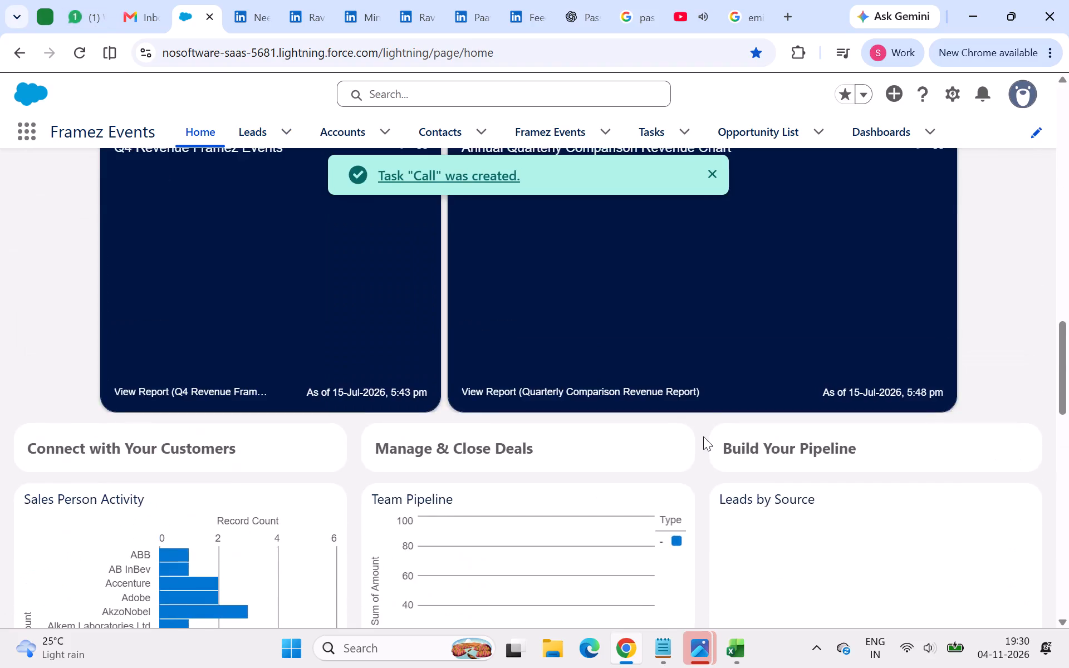
scroll(703, 436, "up", 14)
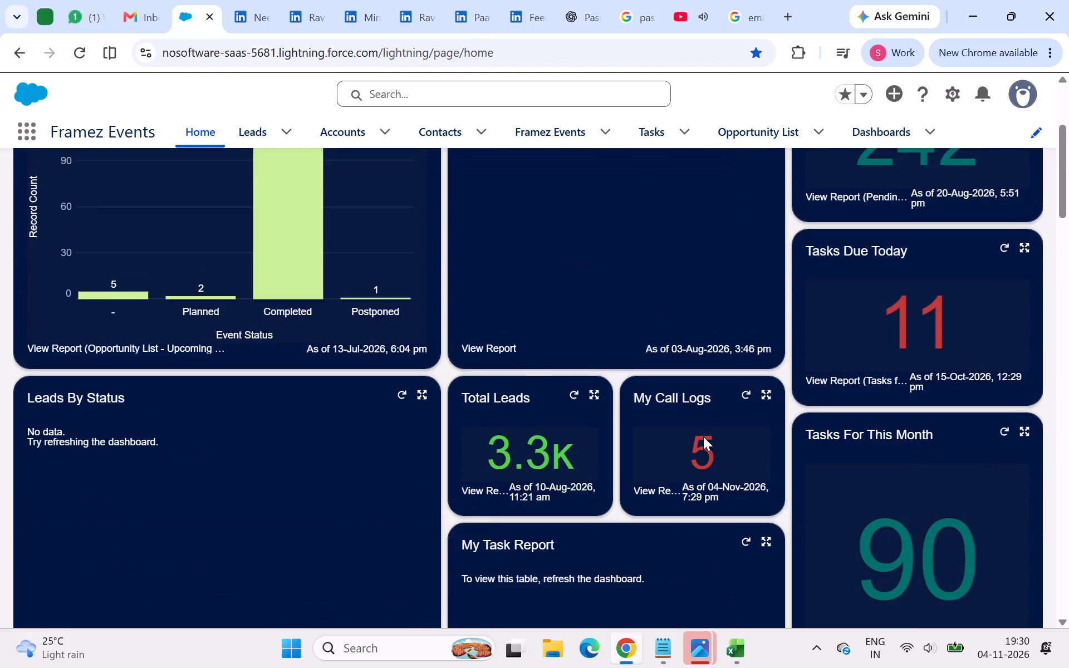
left_click(743, 394)
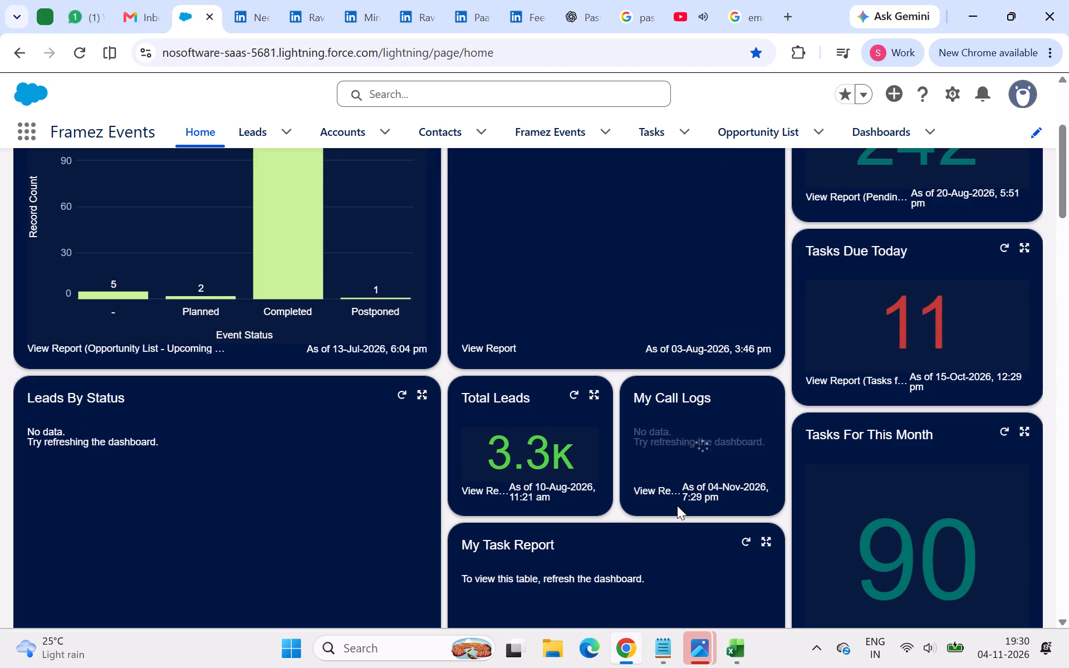
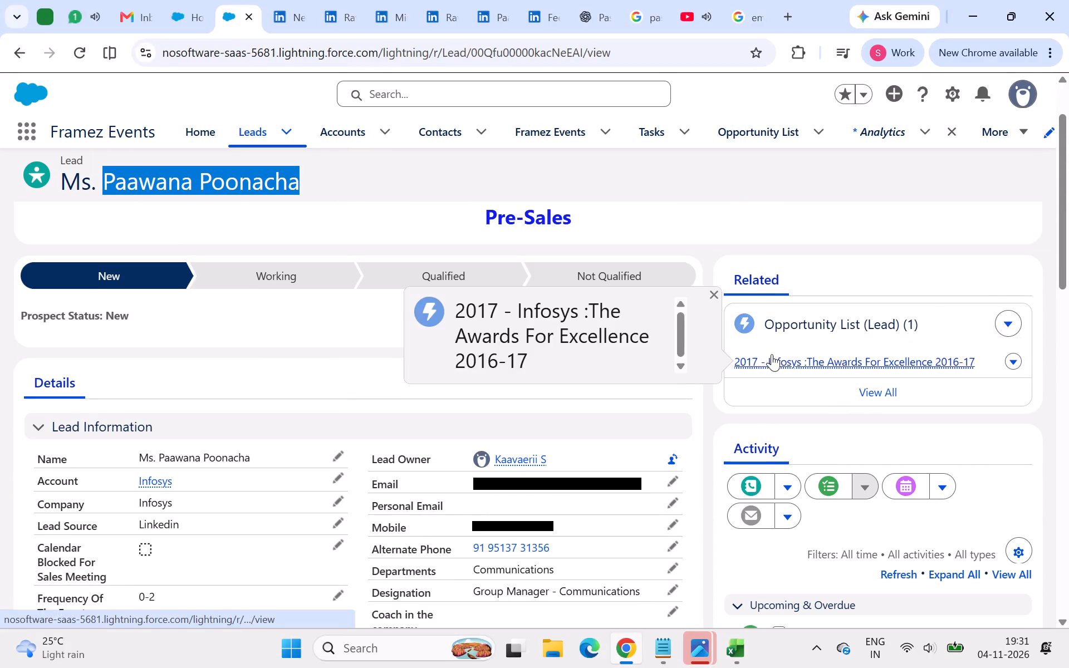
Highlight the lead's related opportunity, 2017 - Infosys :The Awards For Excellence 2016-17, and open its available actions.
left_click_drag(762, 355, 845, 358)
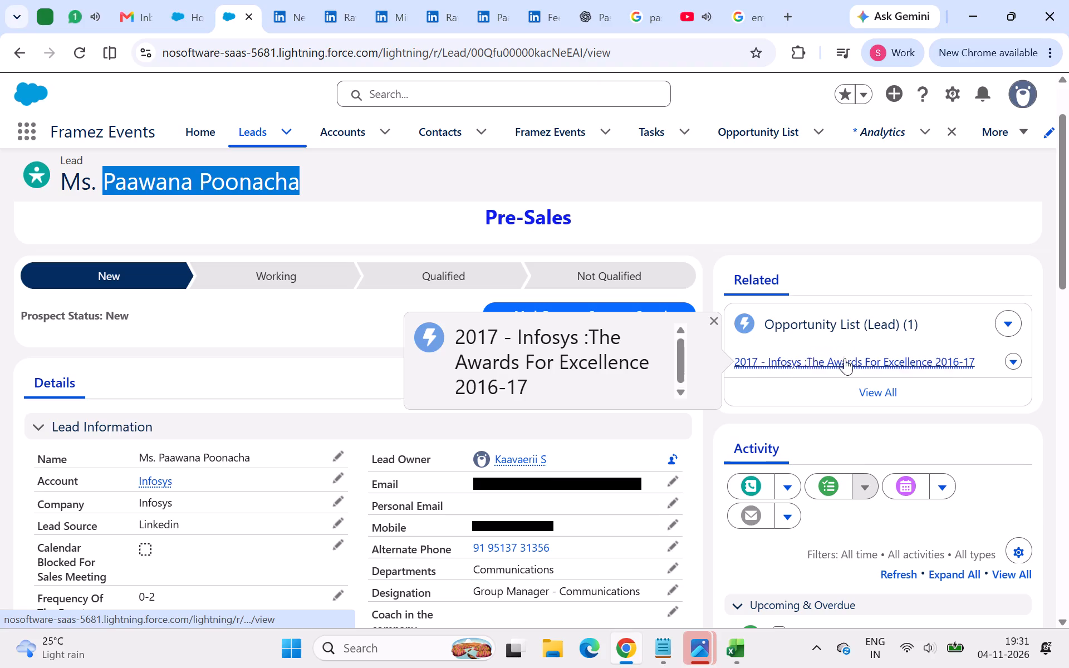
left_click_drag(741, 340, 982, 365)
left_click(1008, 357)
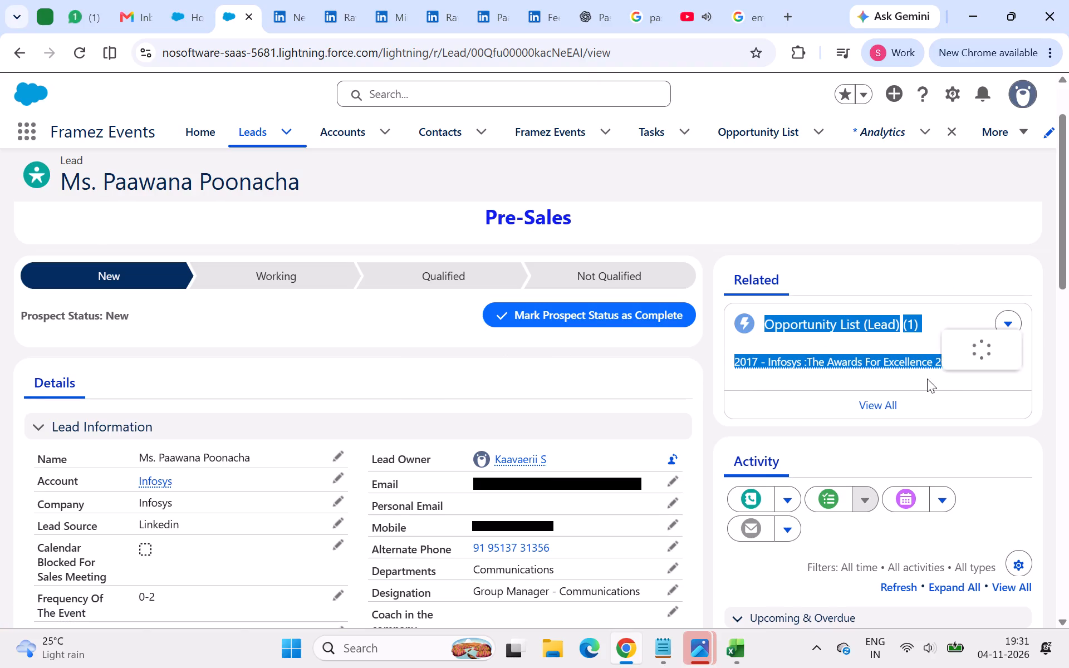
Open the Infosys lead's full Opportunity List and select the event name text "Infosys :The Awards For Excellence 2016-17".
left_click(849, 405)
left_click(869, 404)
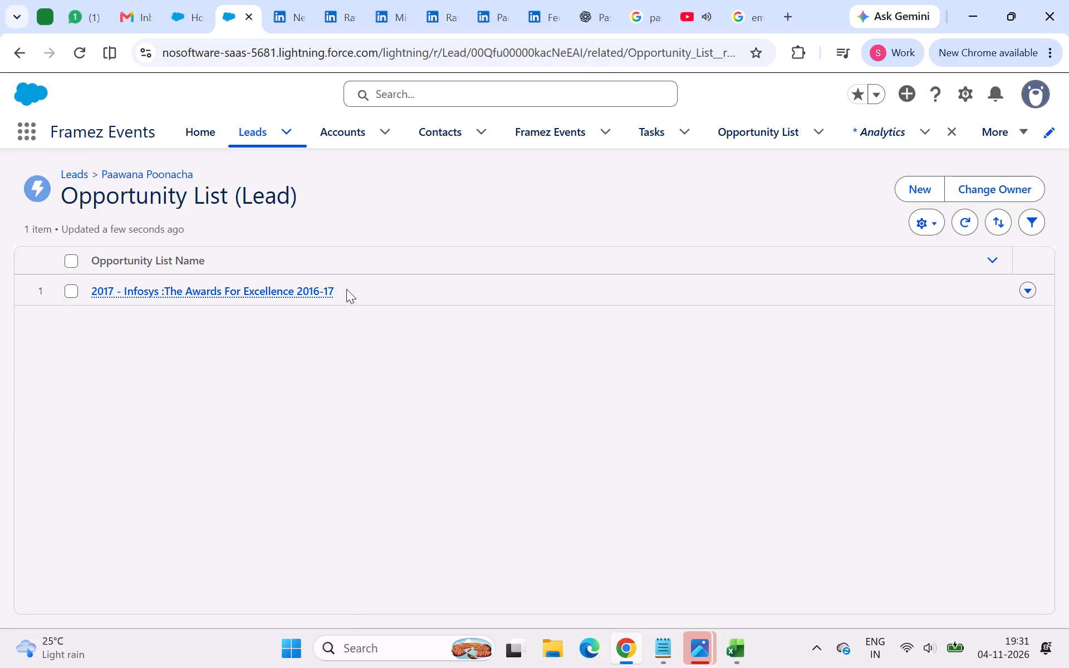
left_click_drag(350, 282, 94, 292)
left_click(166, 343)
left_click_drag(359, 289, 129, 284)
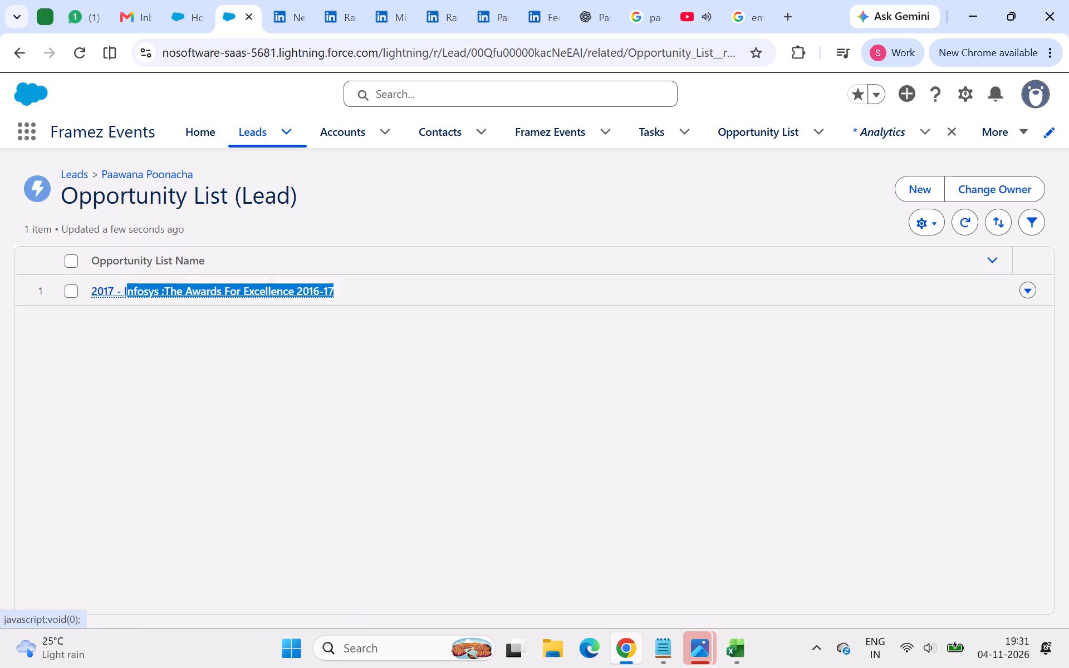
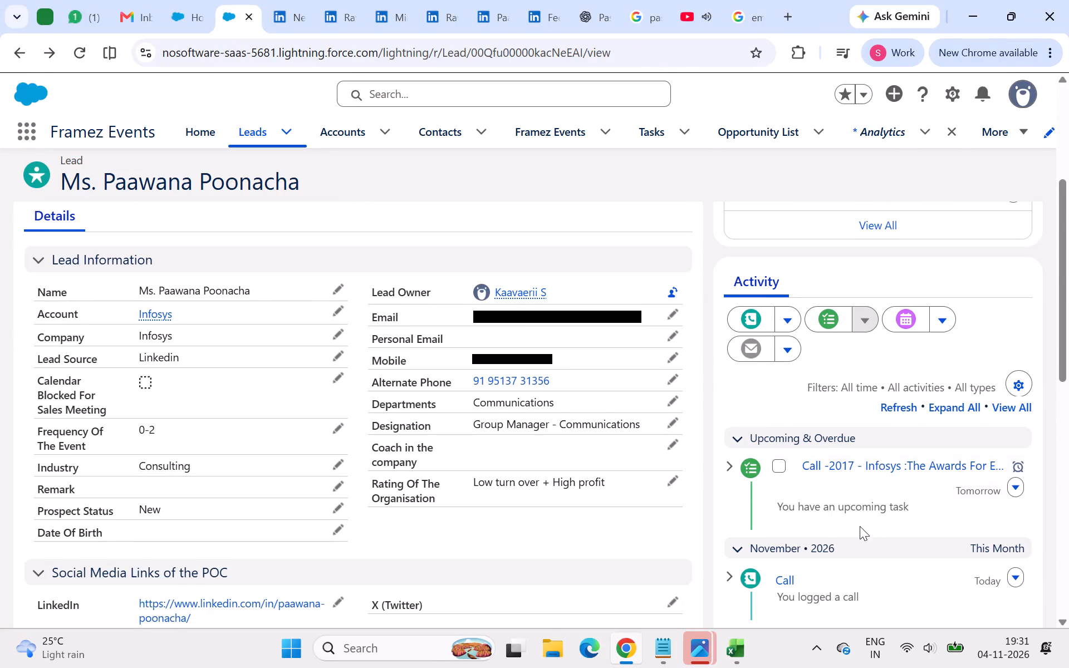
Expand today's logged call in the Infosys lead's activity timeline to read its description.
scroll(860, 526, "down", 1)
left_click(733, 494)
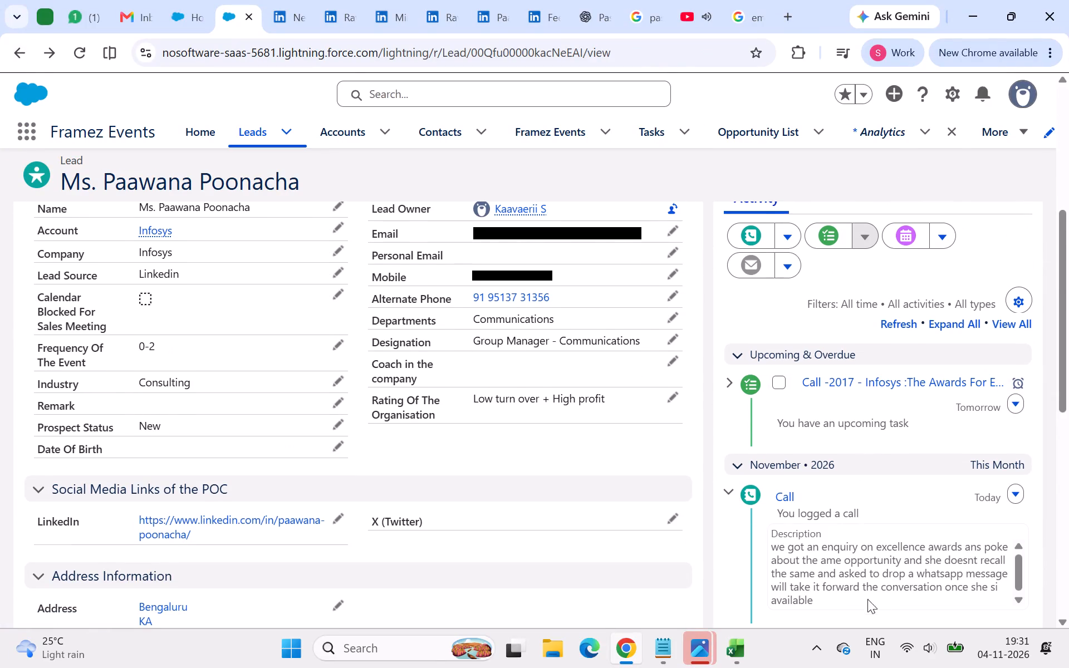
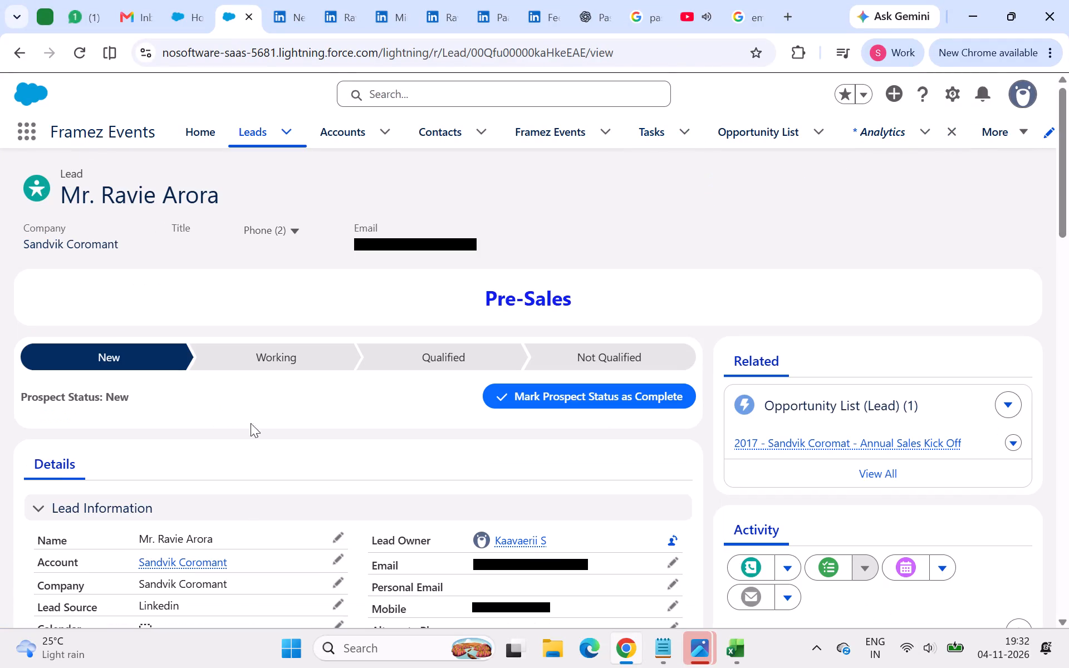
Select the lead's name text in the Lead Information details of the Sandvik Coromant lead.
left_click_drag(237, 544, 161, 545)
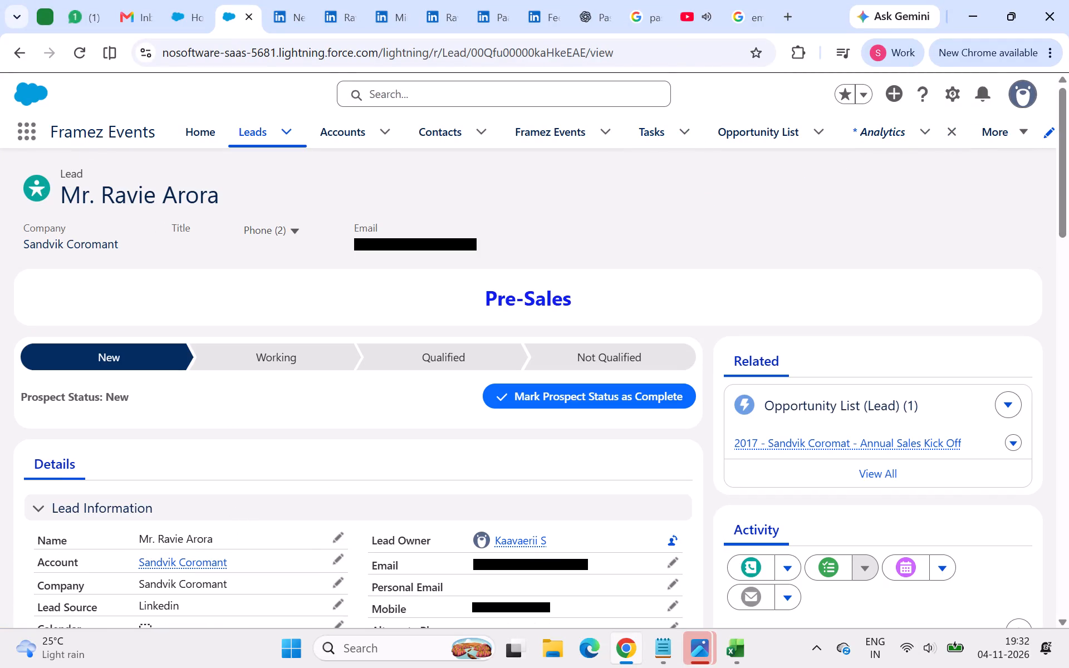
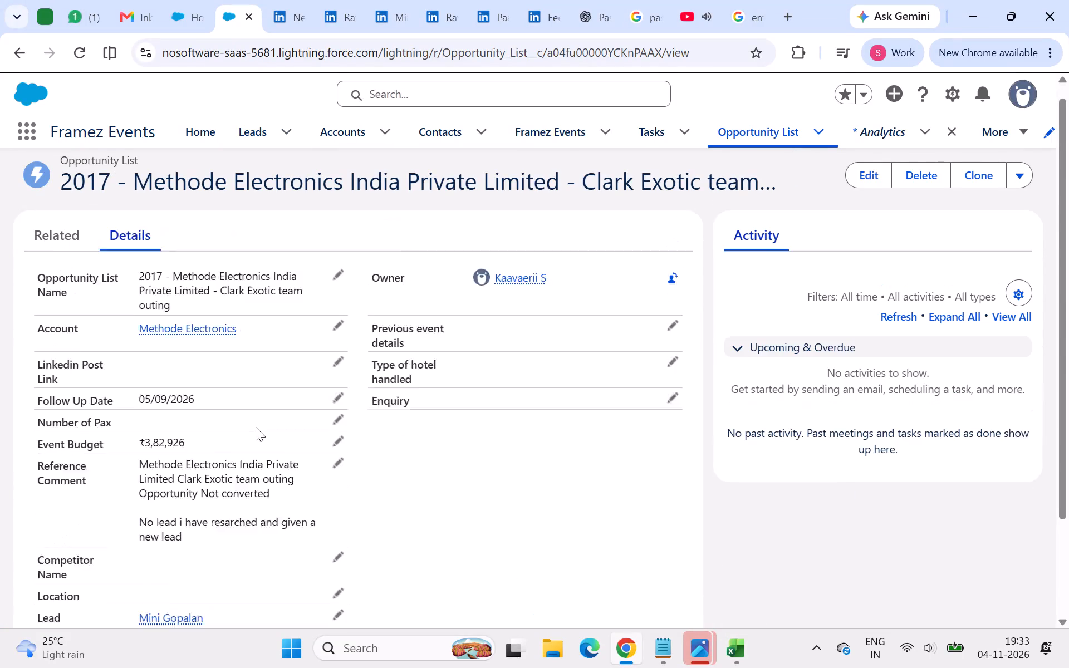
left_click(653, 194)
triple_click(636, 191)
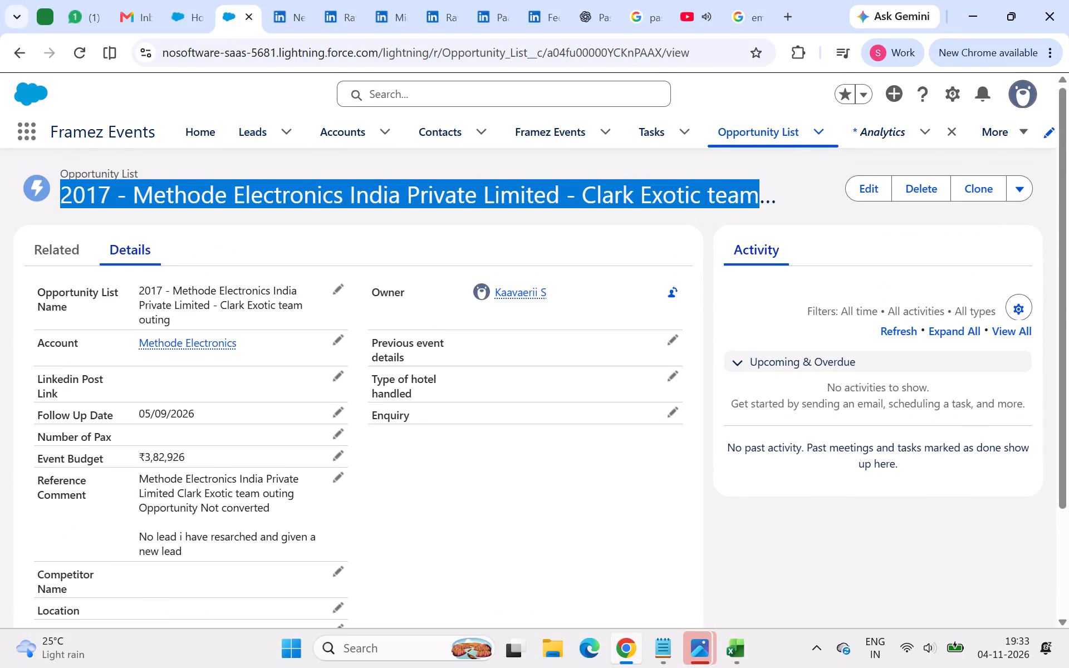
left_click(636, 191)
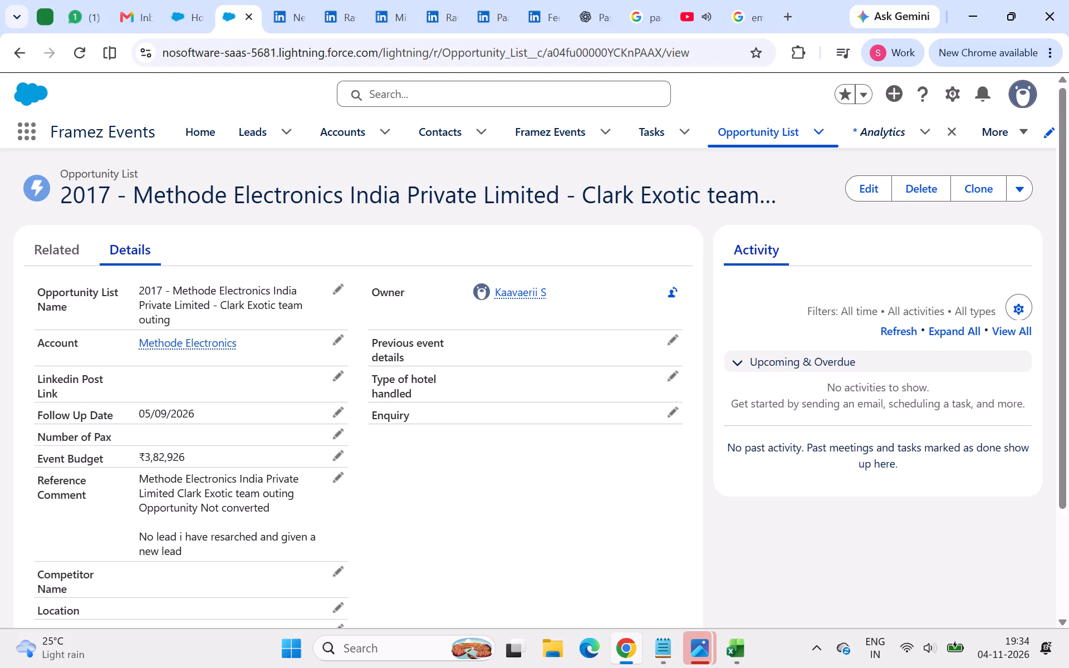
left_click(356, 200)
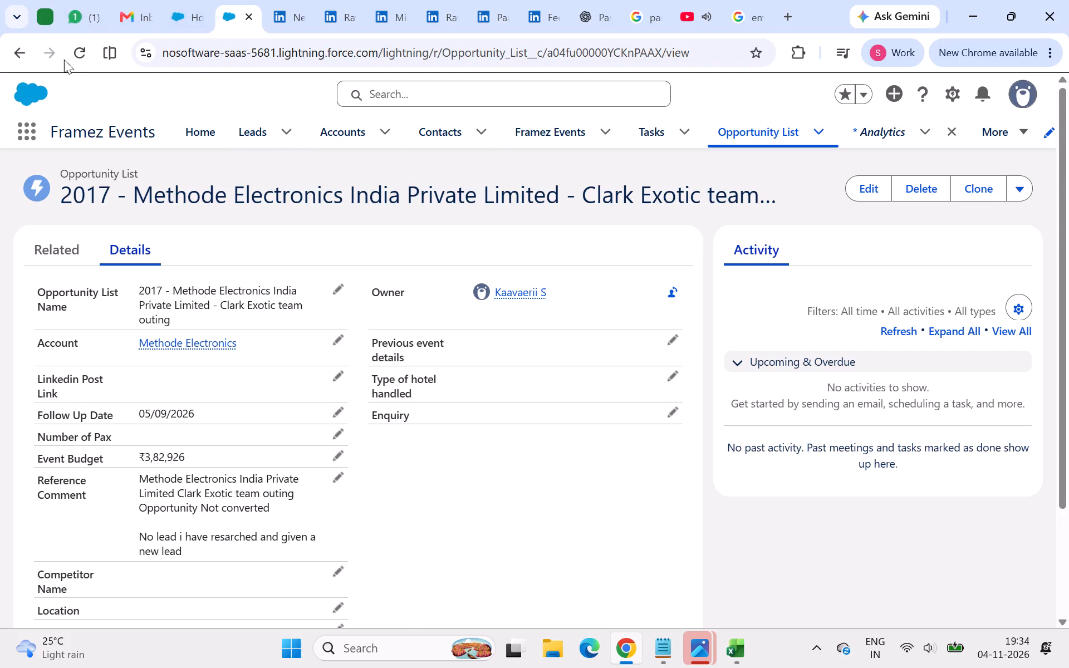
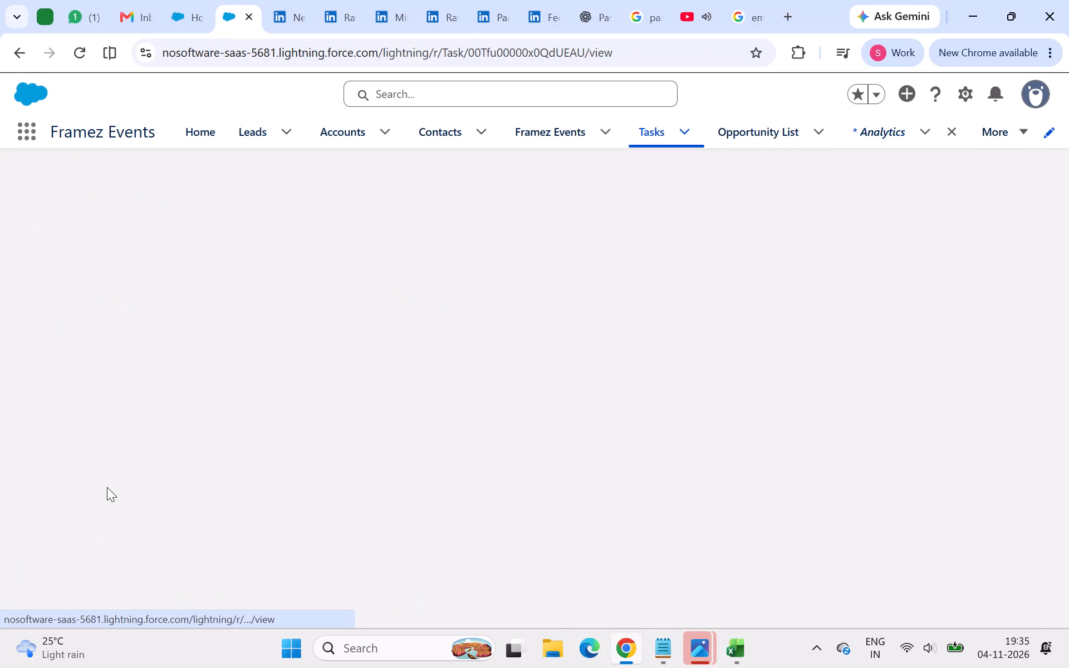
Select the lead's name text in the Name field of the open Call task.
left_click_drag(285, 405, 188, 408)
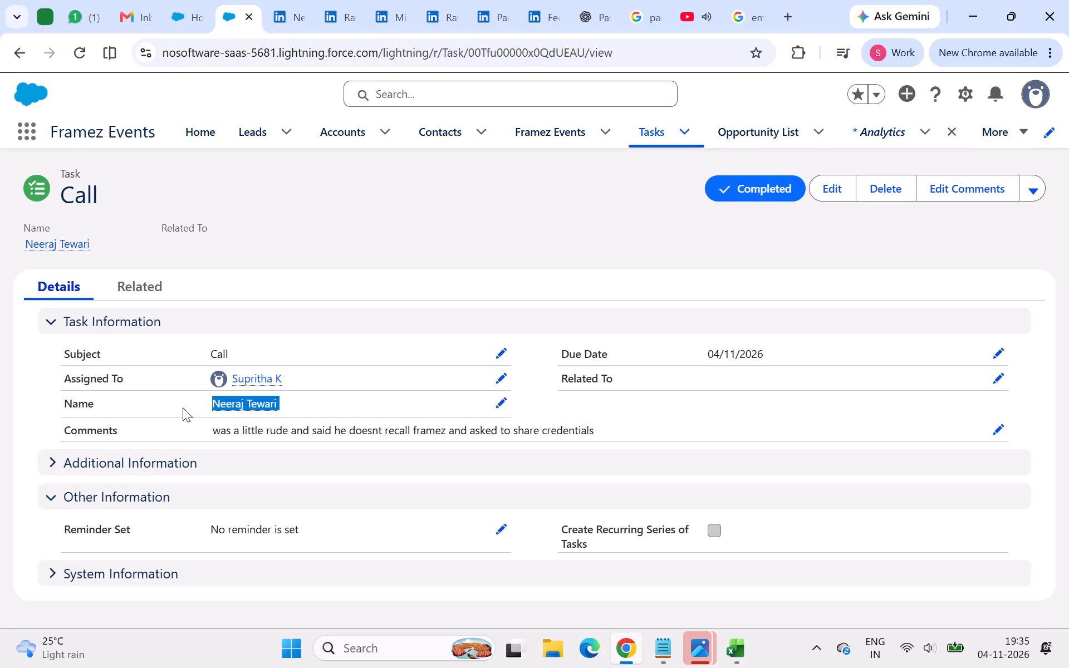
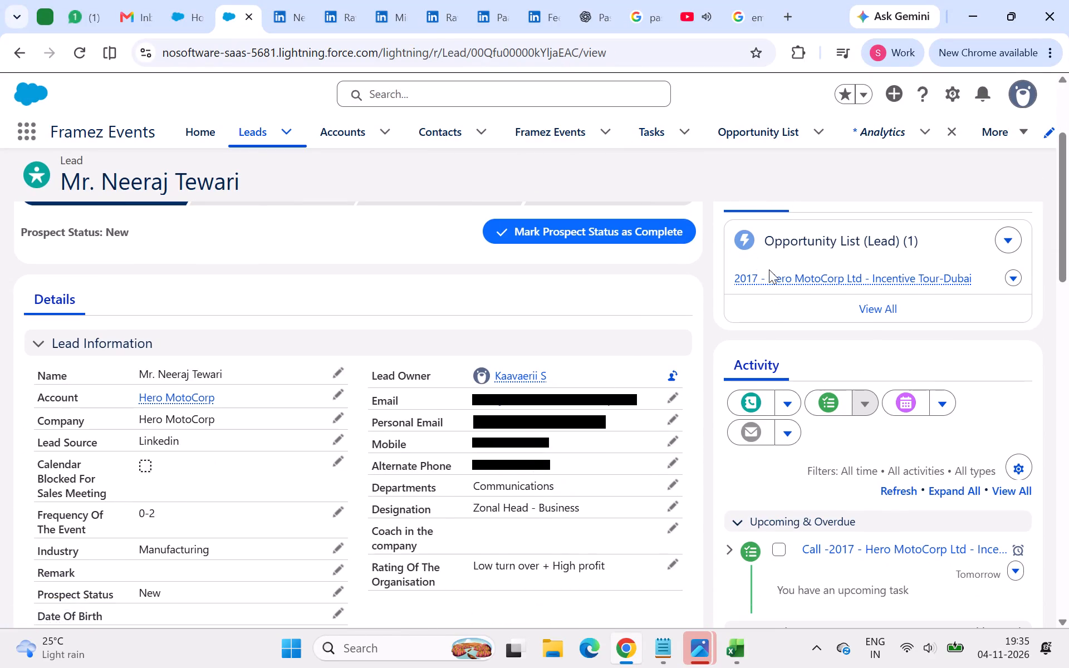
Select the full opportunity name text "2017 - Hero MotoCorp Ltd - Incentive Tour-Dubai" in the lead's Opportunity List.
left_click_drag(770, 269, 974, 277)
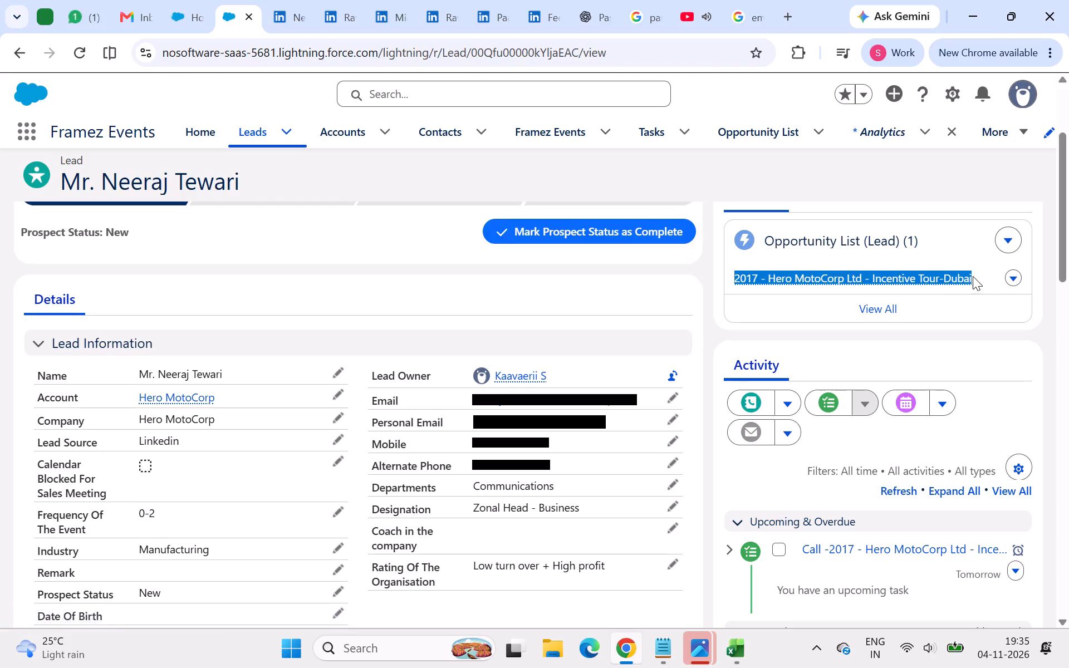